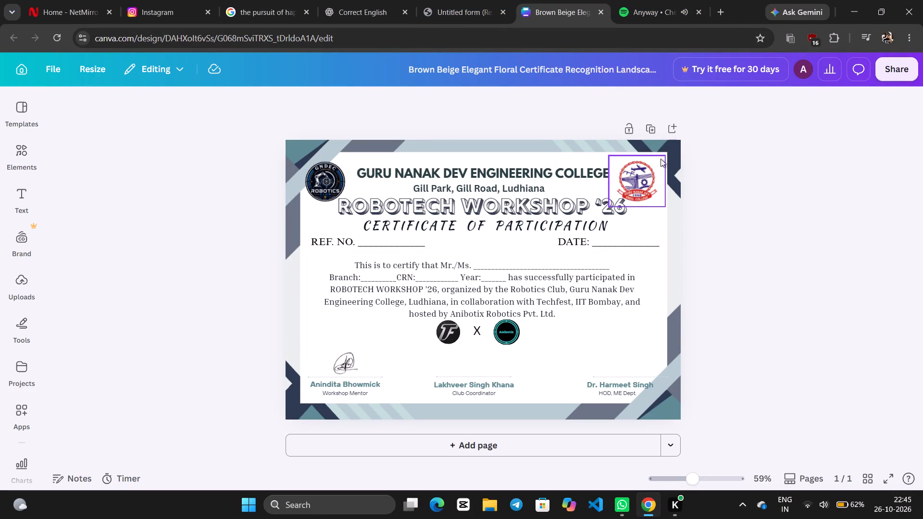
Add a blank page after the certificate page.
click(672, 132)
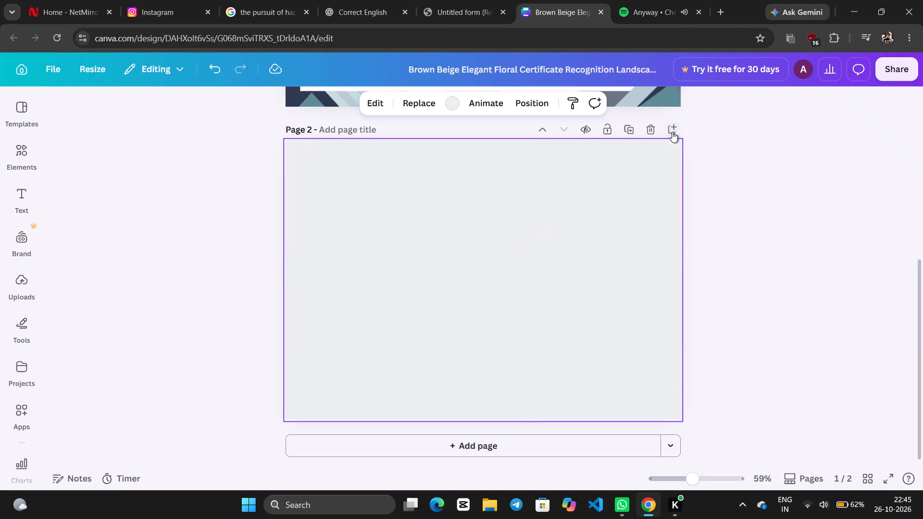
Duplicate the completed certificate page so the copy sits directly after it.
scroll(681, 131, up, 5)
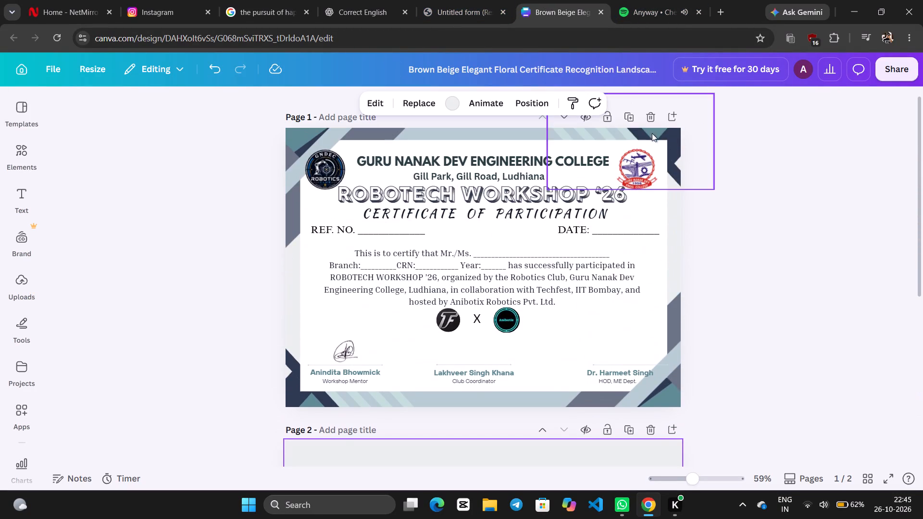
scroll(600, 150, up, 3)
right_click(536, 253)
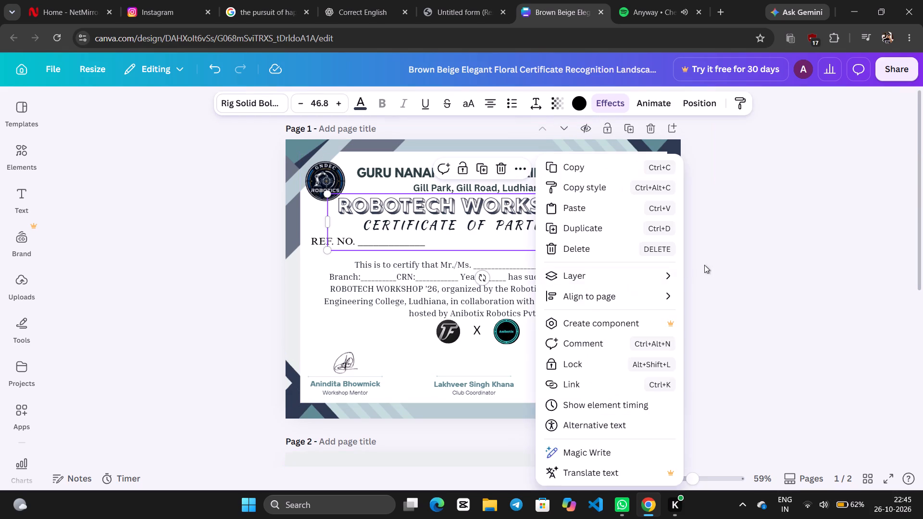
click(724, 262)
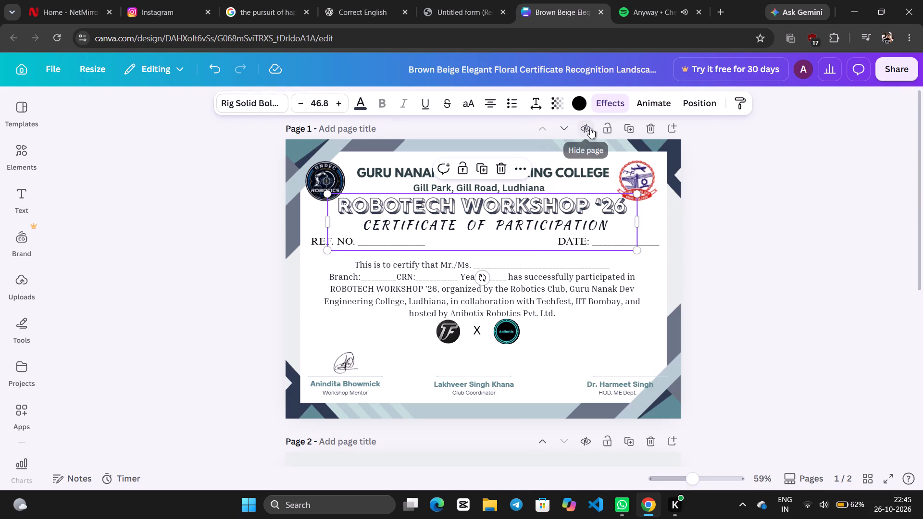
click(442, 411)
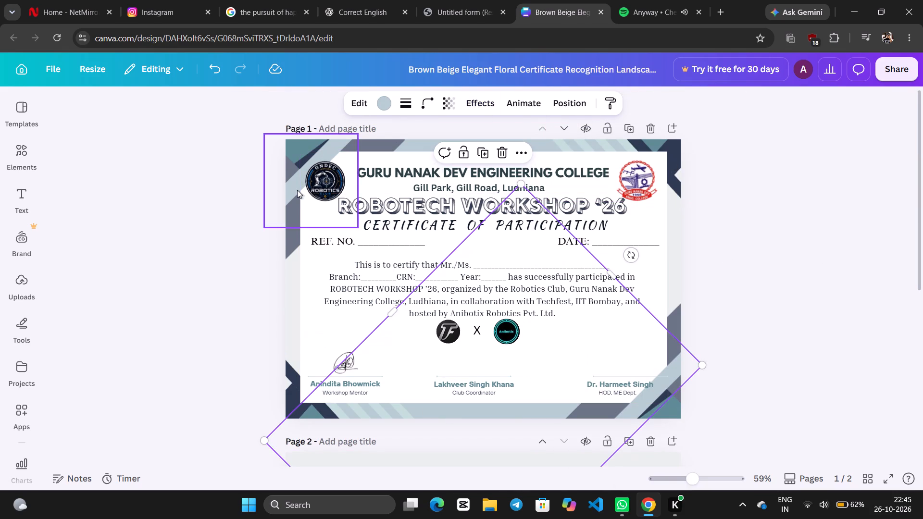
click(310, 127)
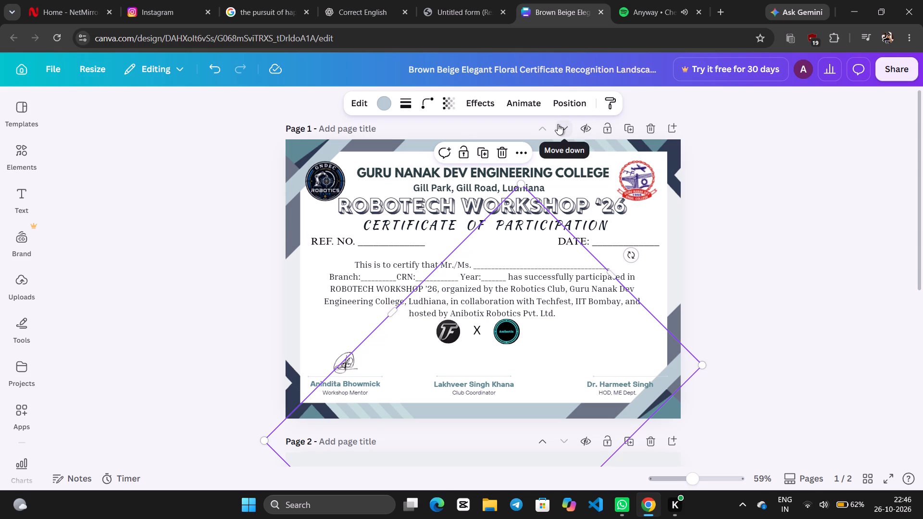
click(636, 130)
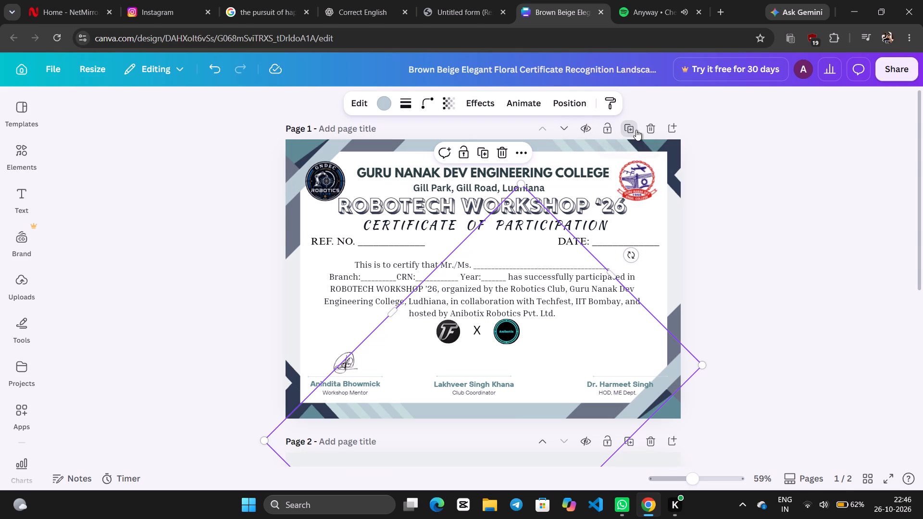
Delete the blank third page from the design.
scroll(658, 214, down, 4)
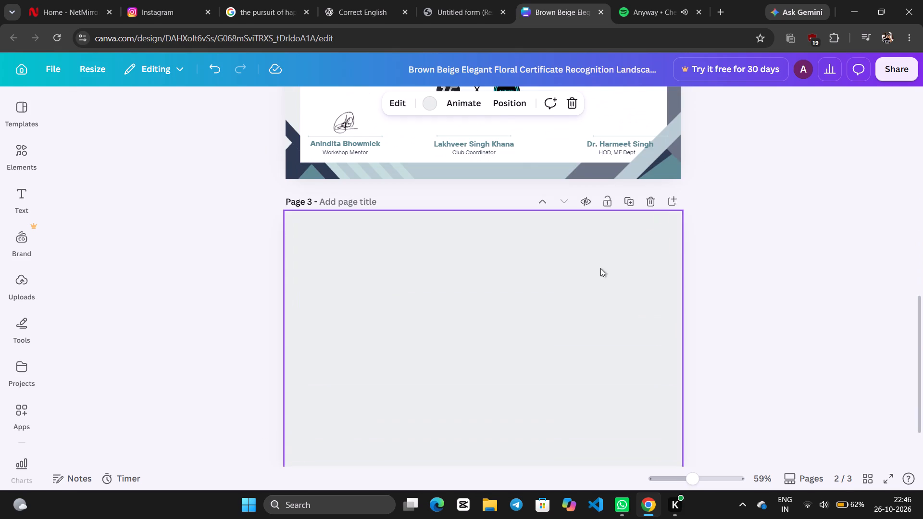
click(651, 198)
Duplicate the first certificate page once more to make a third certificate page.
scroll(655, 228, up, 10)
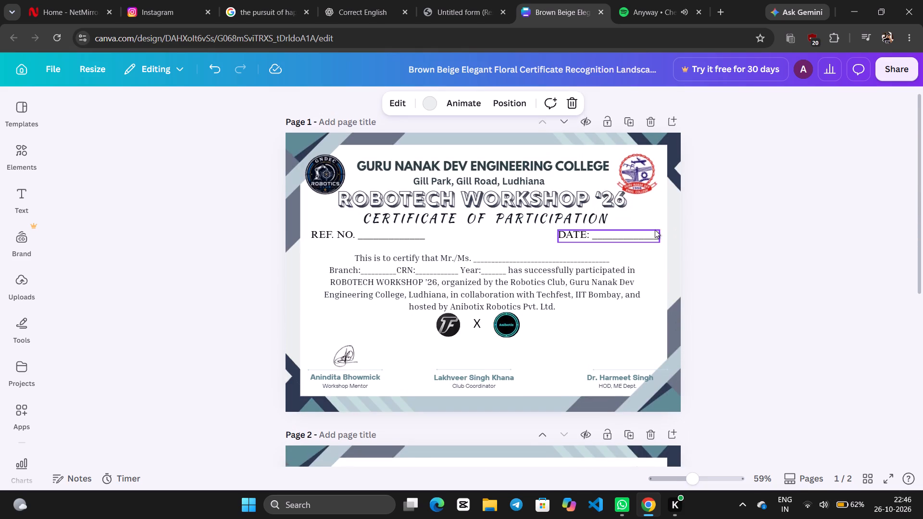
click(633, 126)
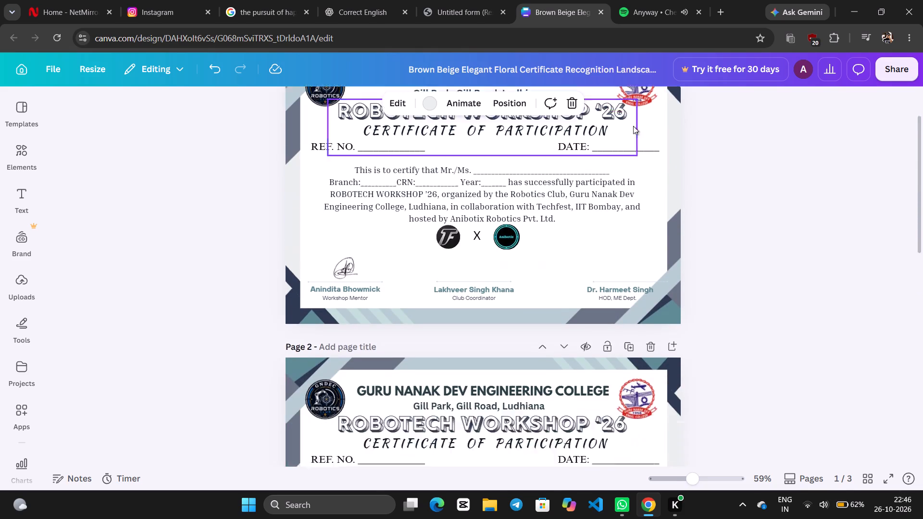
scroll(674, 223, down, 5)
scroll(674, 225, up, 8)
Switch to the form responses PDF and skim the participants' names, branches, CRNs and study years.
click(475, 0)
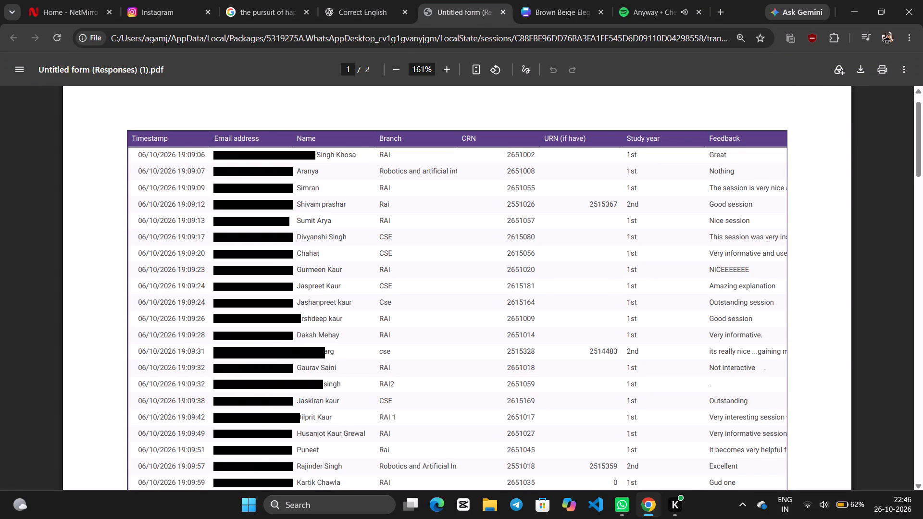
scroll(382, 185, down, 6)
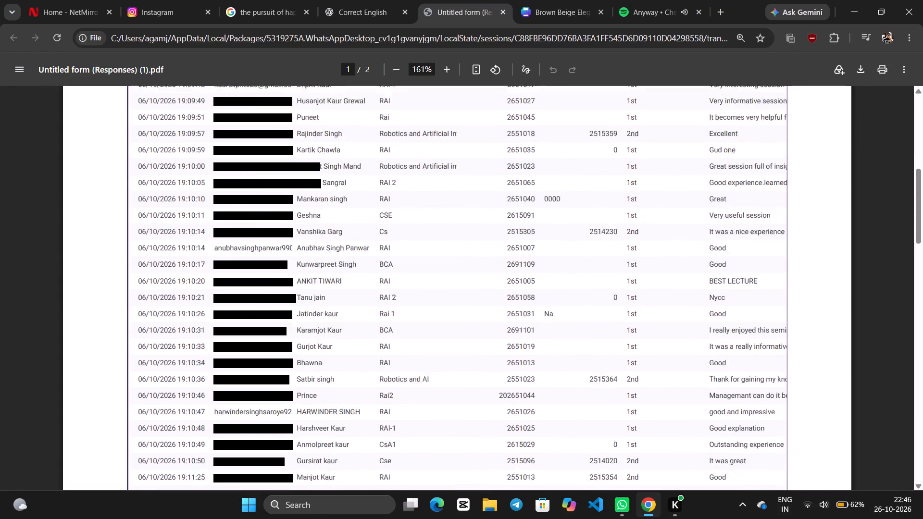
scroll(382, 185, up, 8)
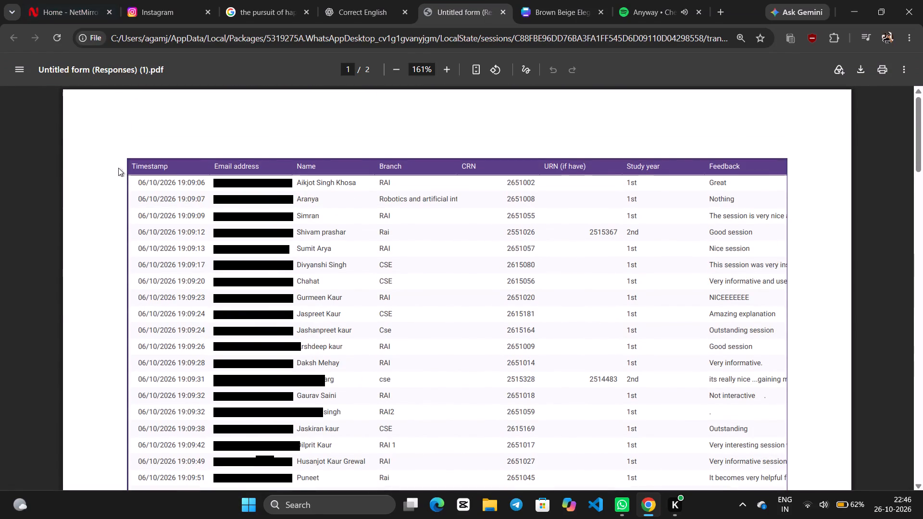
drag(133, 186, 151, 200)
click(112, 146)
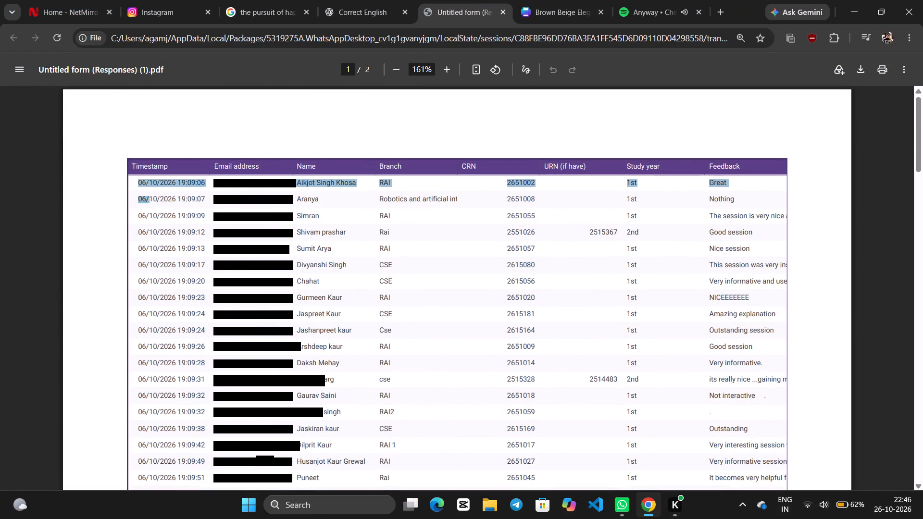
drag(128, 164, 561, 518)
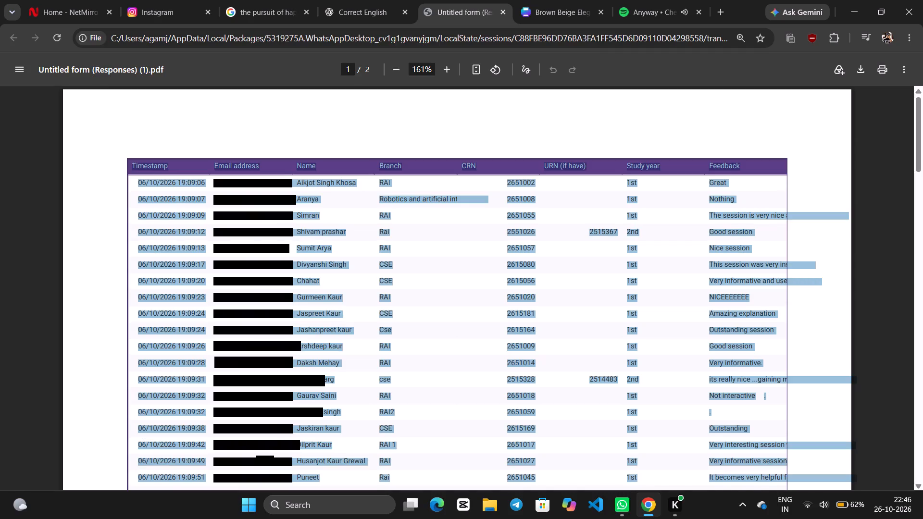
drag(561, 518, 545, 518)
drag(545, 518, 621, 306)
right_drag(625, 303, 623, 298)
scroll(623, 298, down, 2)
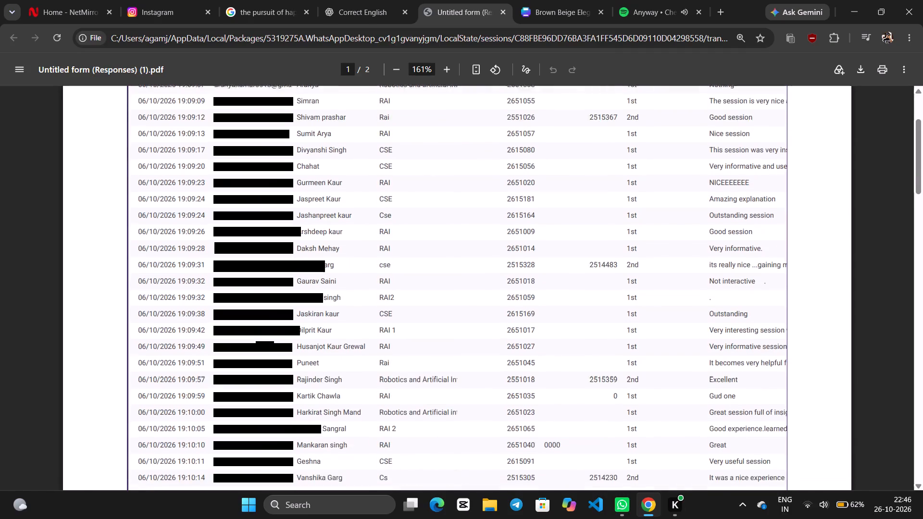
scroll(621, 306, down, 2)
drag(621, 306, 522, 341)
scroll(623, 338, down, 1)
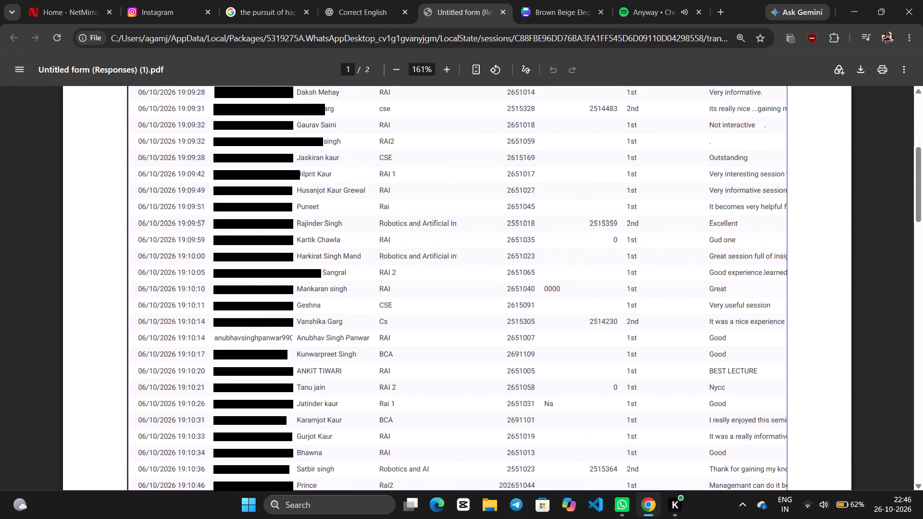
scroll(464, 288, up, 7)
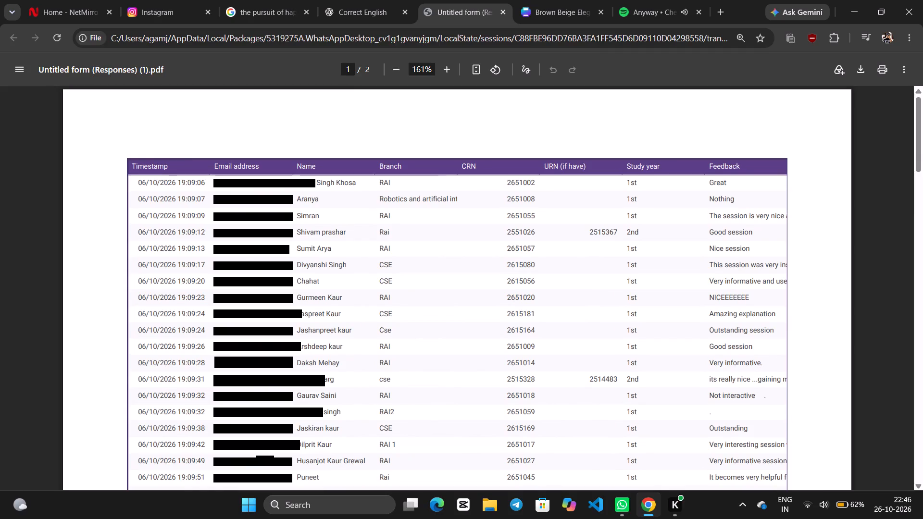
Copy the entire responses table, from the first page's header row to the last entry on page 2.
drag(130, 168, 661, 518)
scroll(661, 518, down, 1)
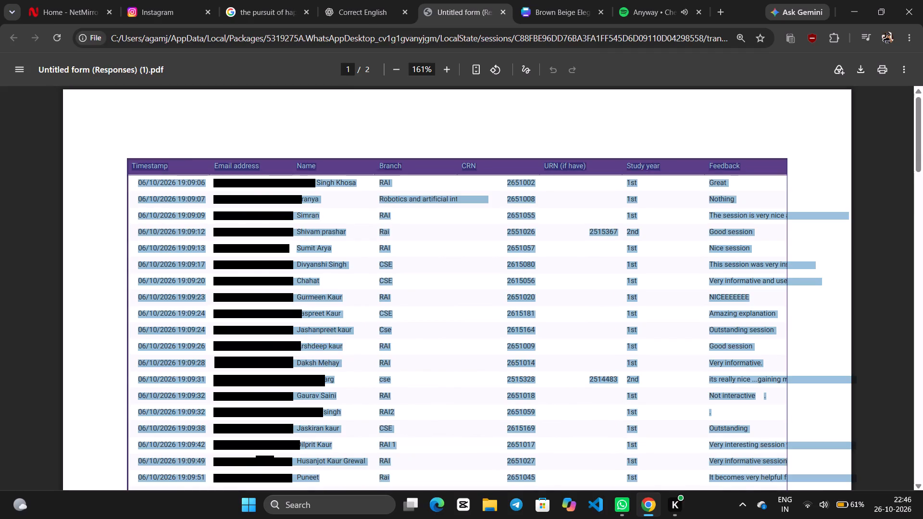
scroll(661, 518, down, 1)
drag(661, 518, 855, 498)
scroll(855, 498, down, 1)
drag(855, 498, 741, 445)
key(Down)
key(Down)
key(Down)
key(Down)
key(Down)
key(Down)
key(Down)
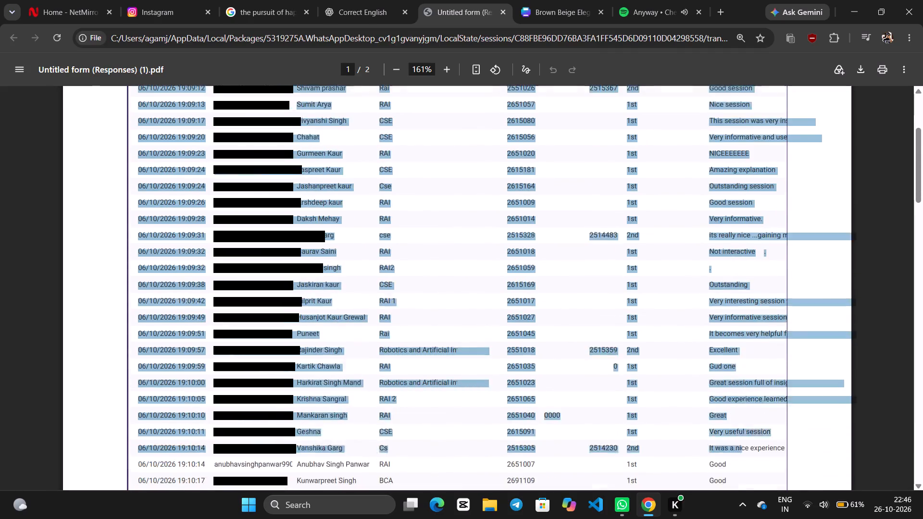
drag(741, 445, 759, 384)
key(Down)
key(Down)
key(Down)
key(Down)
key(Down)
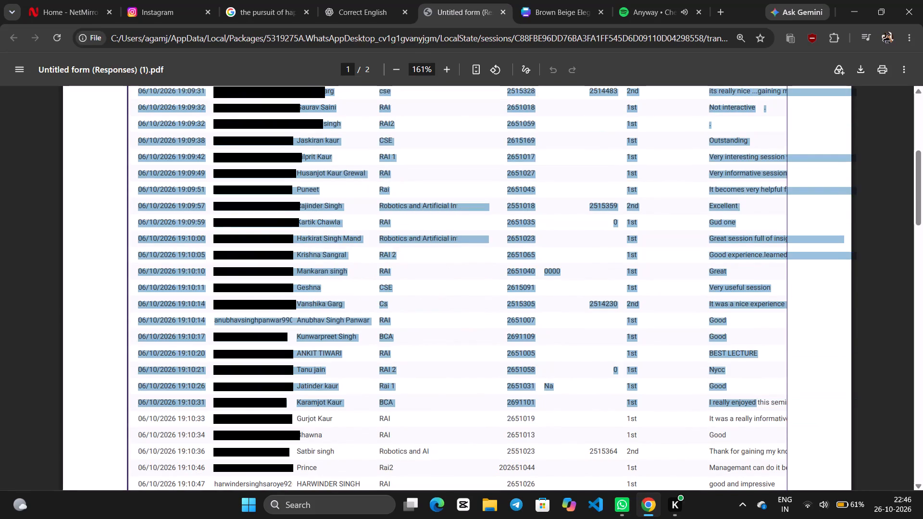
drag(759, 384, 776, 467)
key(Down)
key(Down)
key(Down)
key(Down)
key(Down)
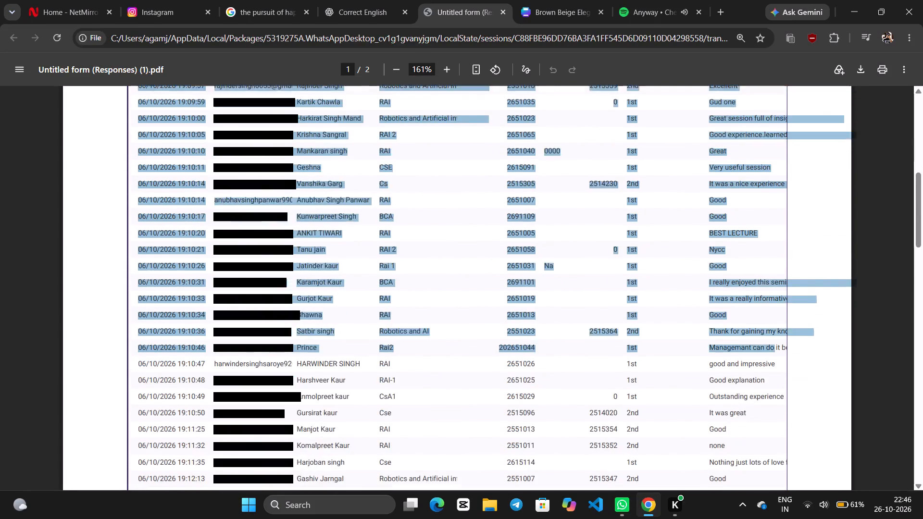
drag(776, 467, 761, 414)
key(Down)
key(Down)
key(Down)
key(Down)
key(Down)
key(Down)
key(Down)
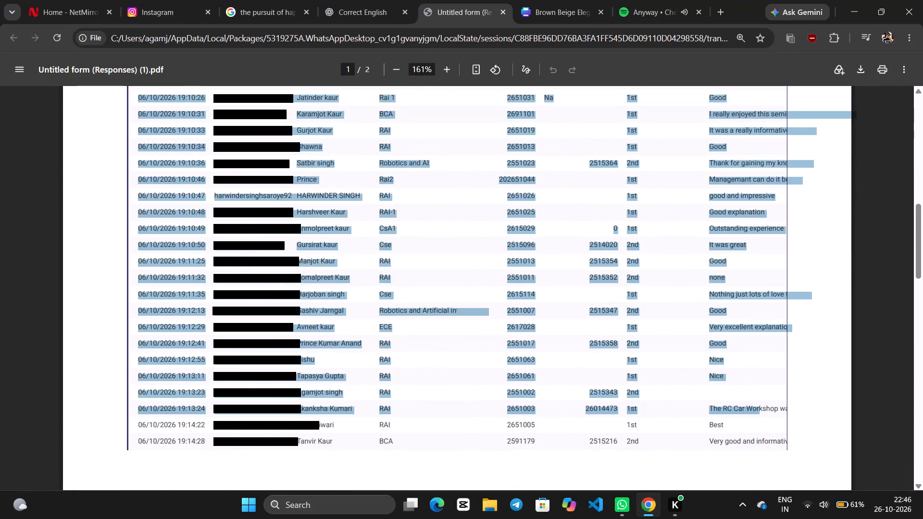
drag(761, 414, 798, 395)
key(Down)
key(Down)
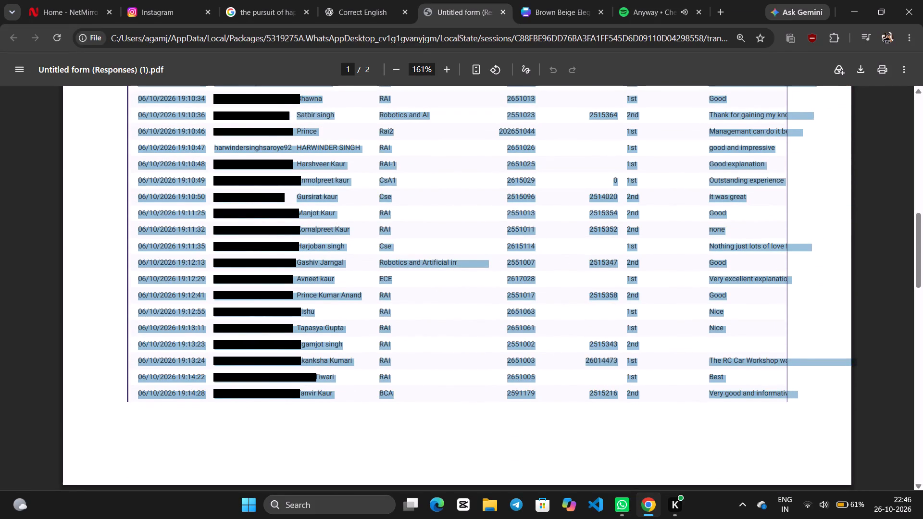
drag(798, 395, 800, 391)
key(Down)
key(Down)
key(Down)
key(Down)
key(Down)
key(Down)
key(Down)
key(Down)
key(Down)
key(Down)
key(Down)
key(Down)
key(Down)
key(Down)
key(Down)
key(Down)
key(Down)
key(Down)
key(Down)
key(Down)
key(Down)
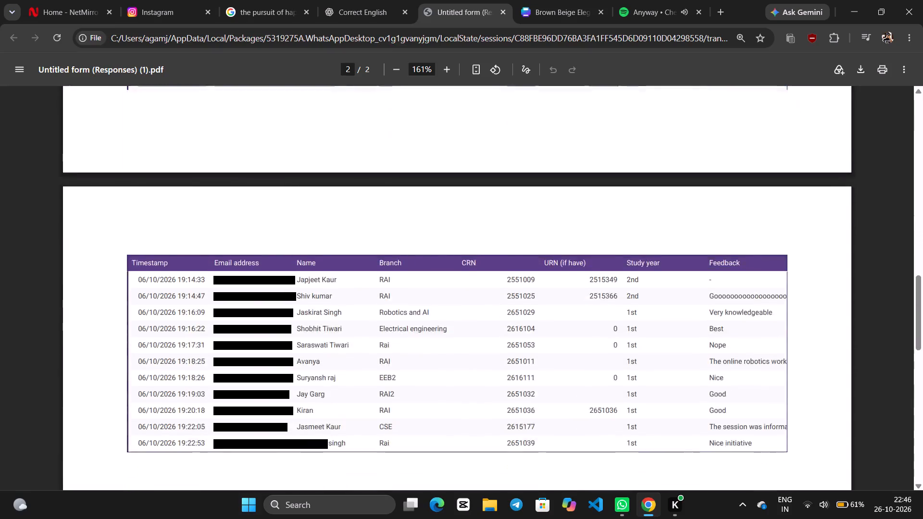
drag(800, 391, 762, 131)
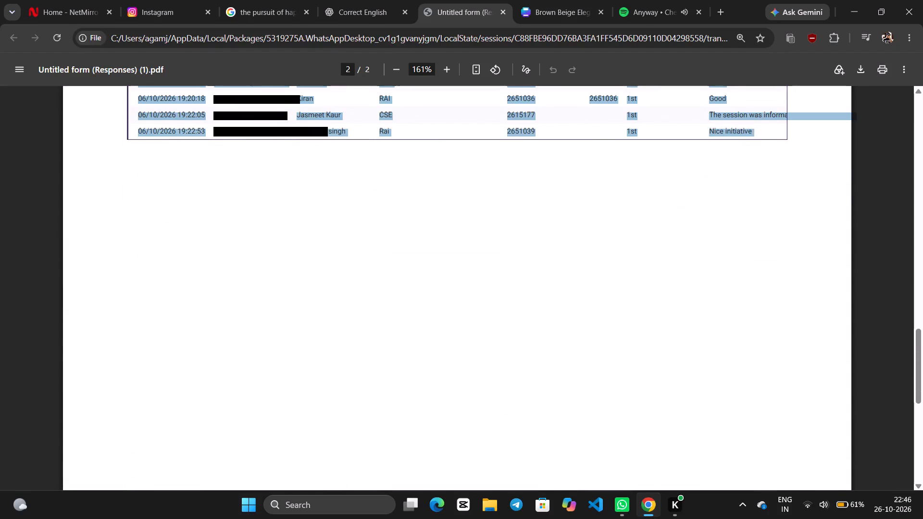
drag(762, 131, 759, 132)
key(ctrl+c)
scroll(611, 160, up, 6)
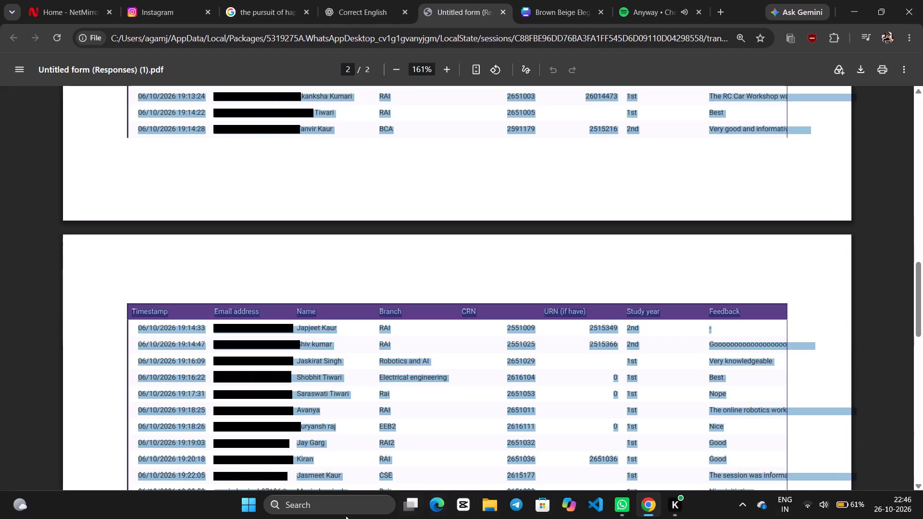
Bring up the Windows app launcher to start another application.
click(247, 511)
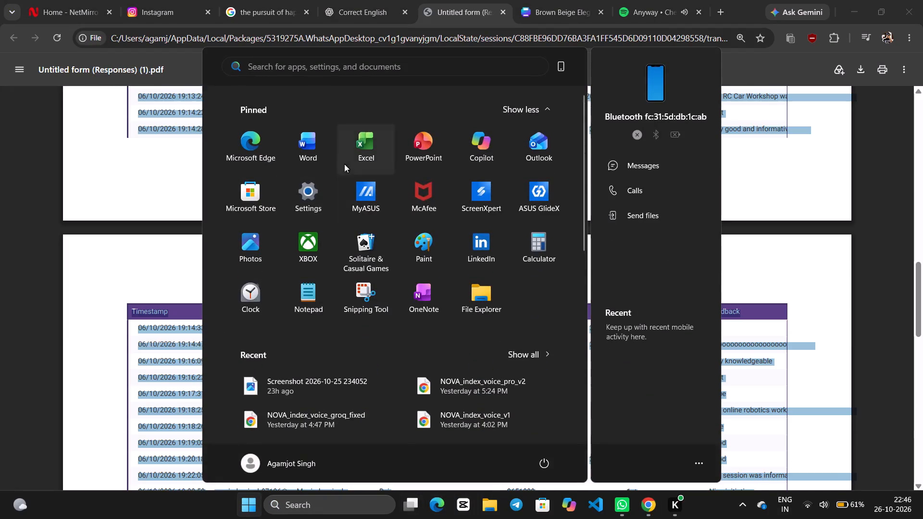
Launch Excel and create a blank workbook.
click(366, 154)
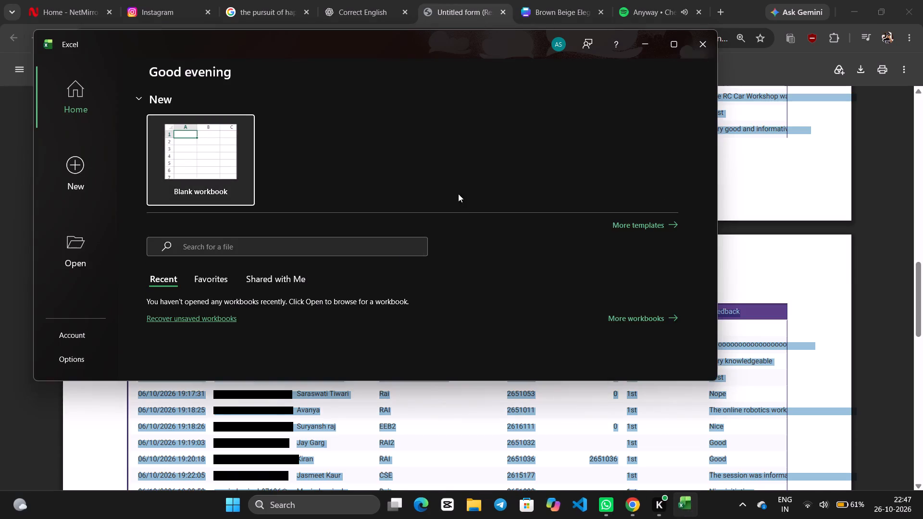
click(227, 159)
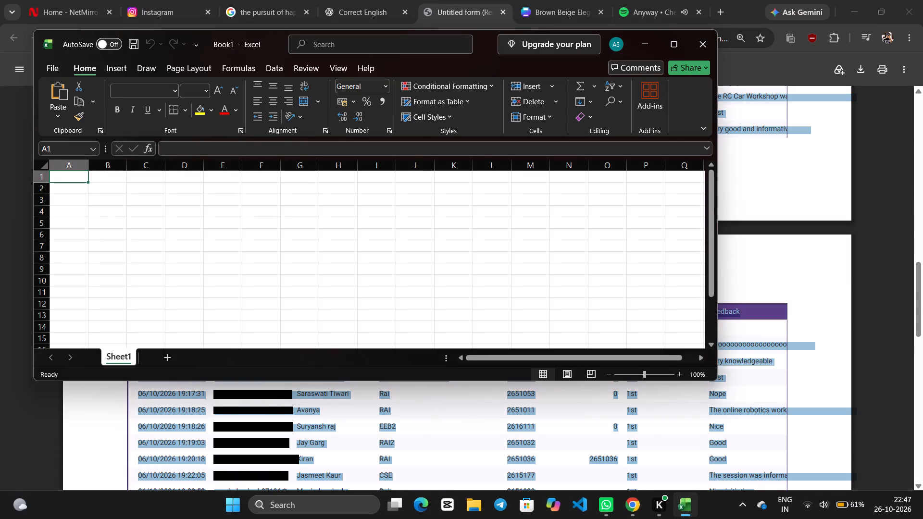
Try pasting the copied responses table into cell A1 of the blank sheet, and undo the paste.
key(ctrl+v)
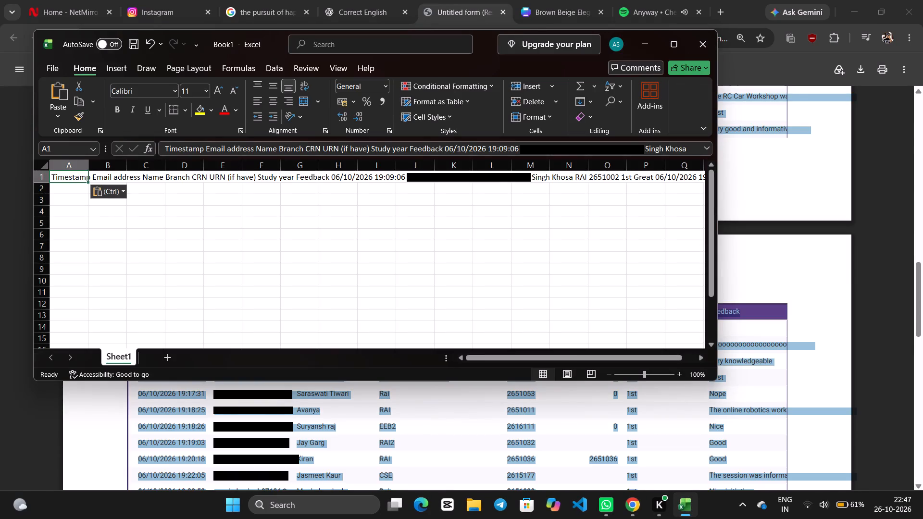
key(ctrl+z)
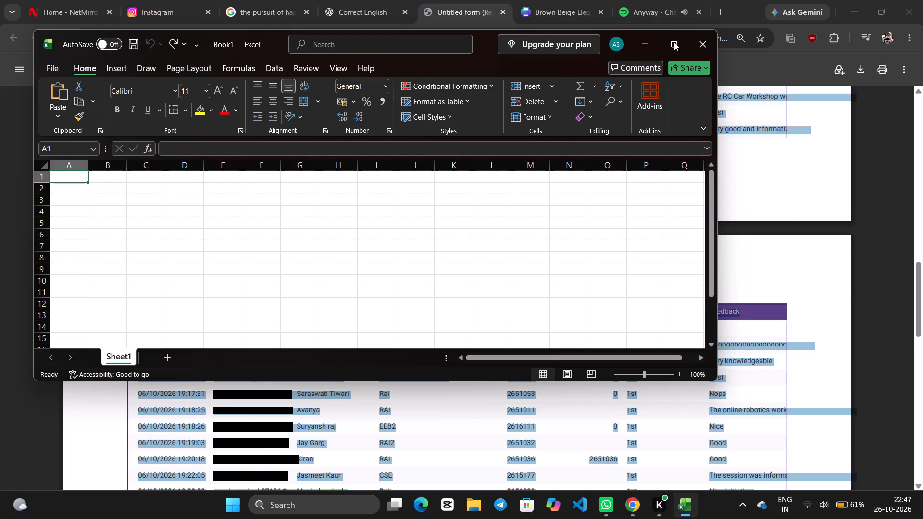
Switch back to the form responses PDF and view the start of the responses table on page 1.
click(823, 193)
scroll(432, 249, up, 8)
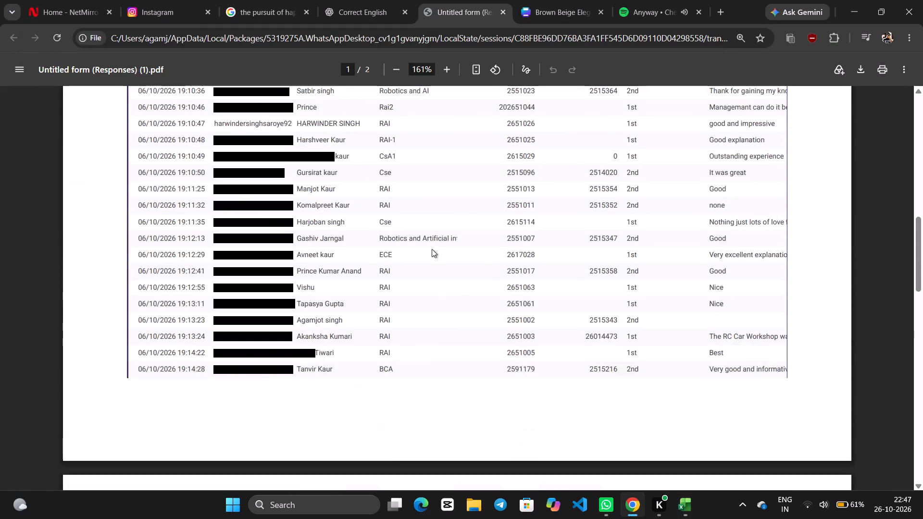
scroll(432, 249, up, 13)
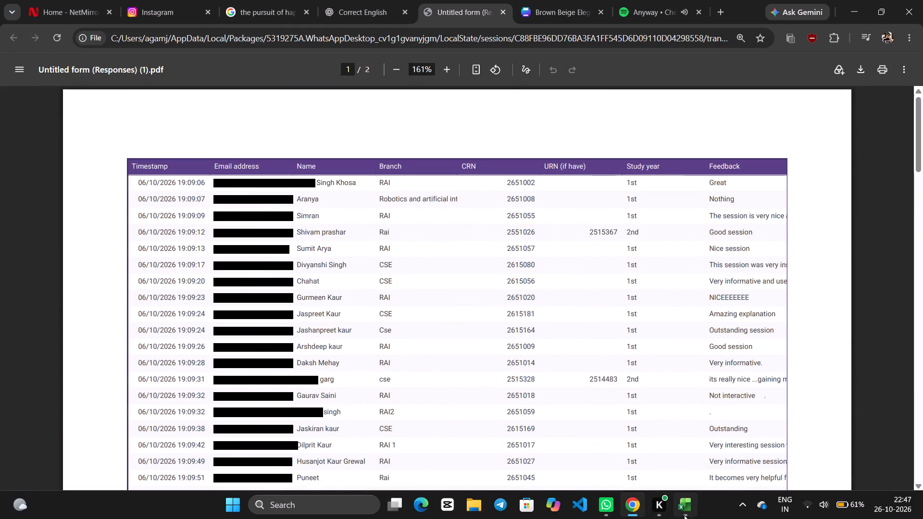
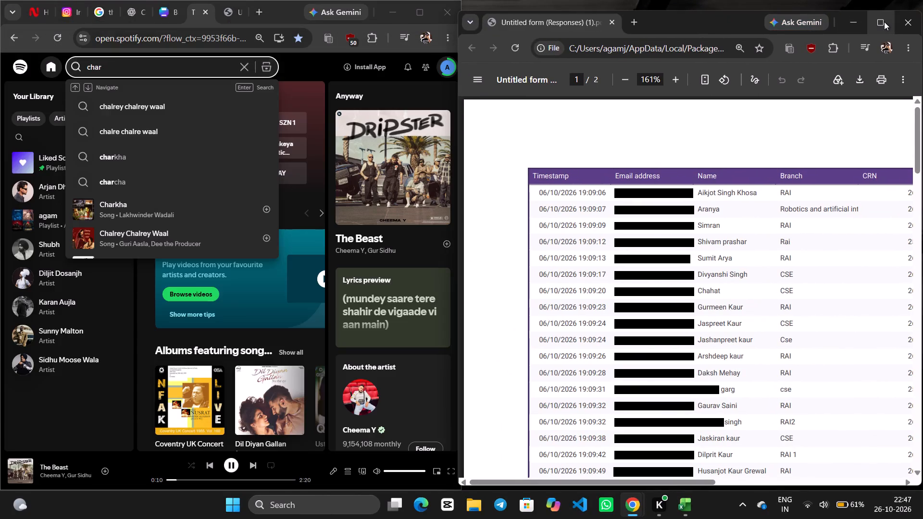
Arrange the form responses PDF window to fill the left half of the desktop, beside the music player window.
click(811, 56)
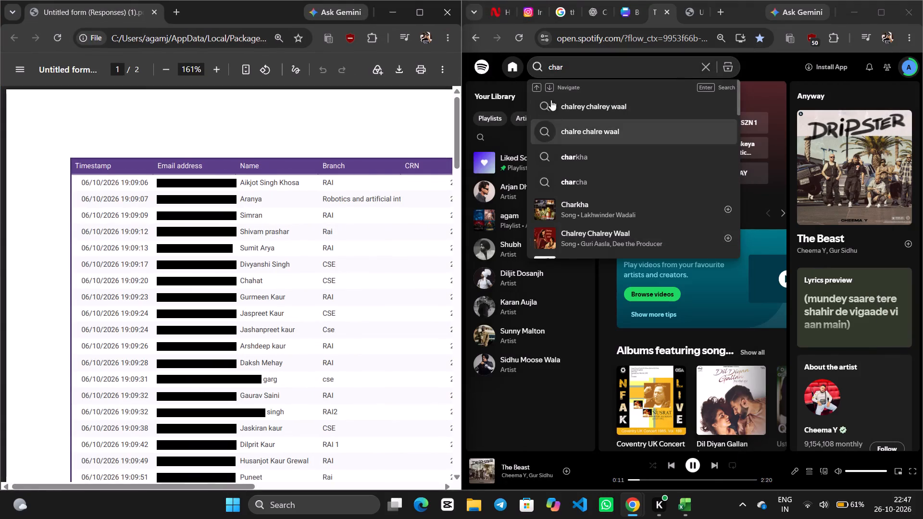
Return to the Canva certificate design alongside the responses PDF and widen its window by narrowing the PDF window.
click(628, 9)
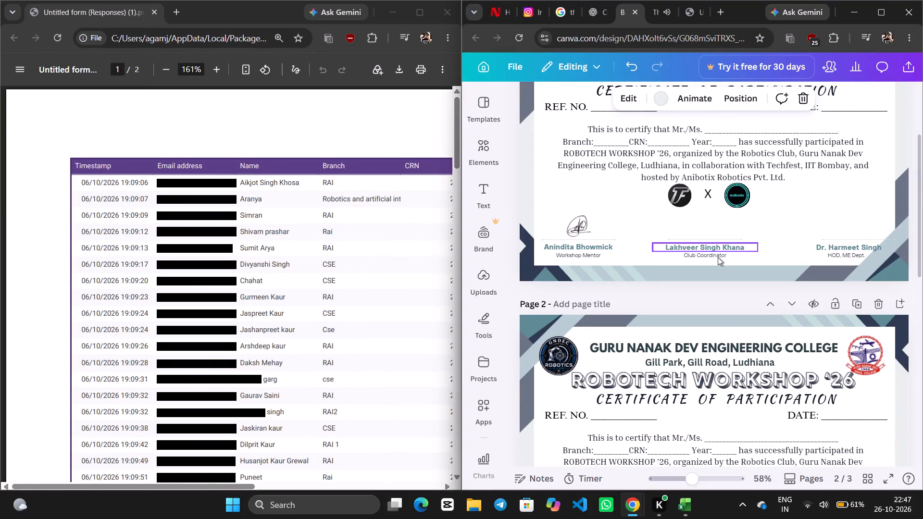
scroll(718, 257, up, 3)
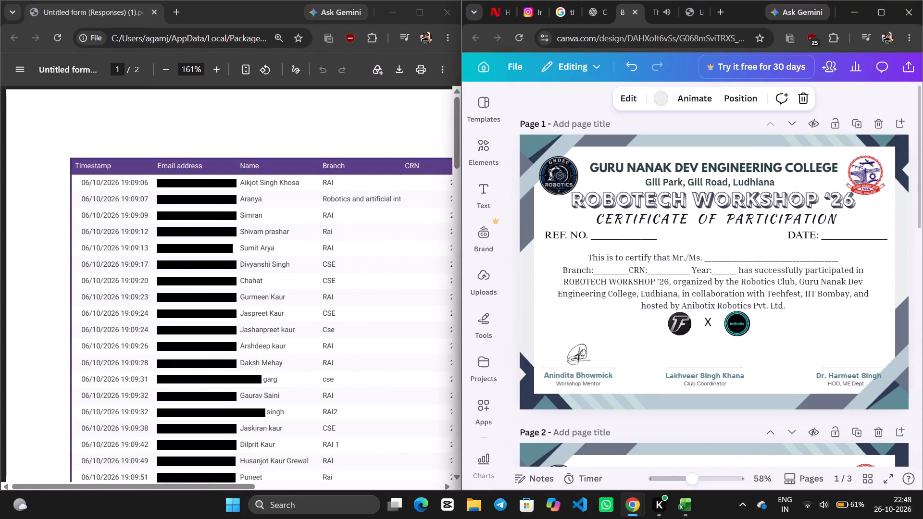
drag(460, 311, 386, 321)
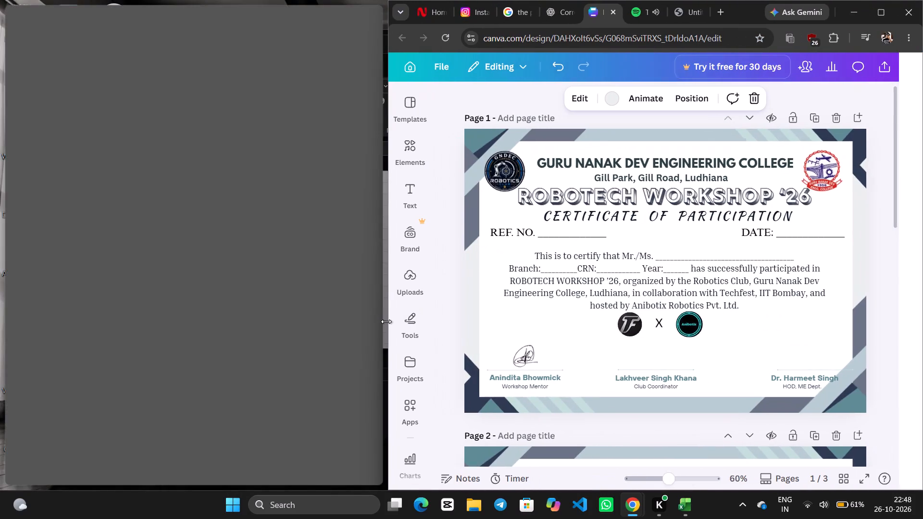
drag(386, 321, 381, 322)
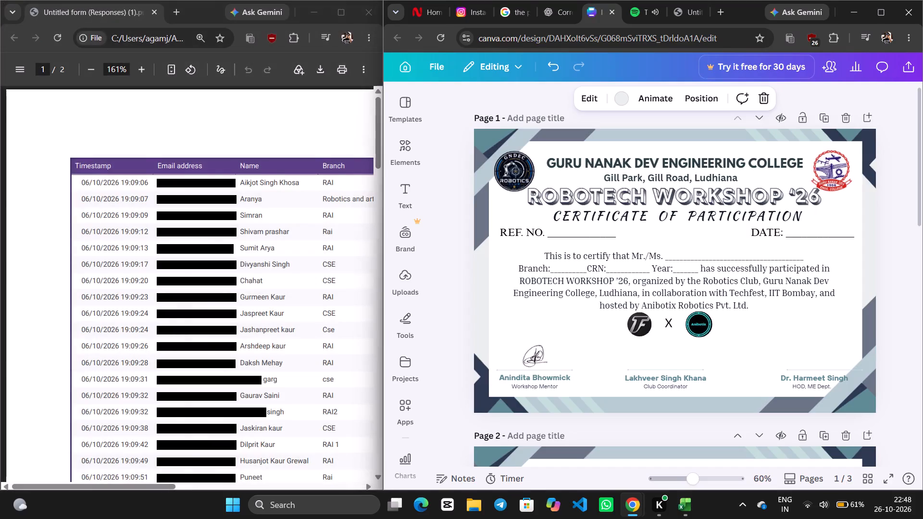
Set the responses PDF zoom to 151% and examine its columns from timestamp across to study year.
ctrl+scroll(177, 210, up, 1)
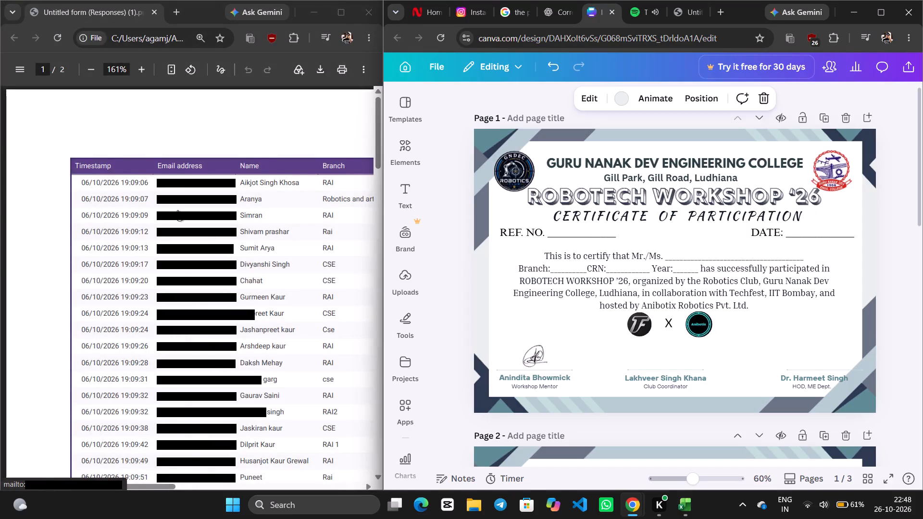
drag(282, 131, 249, 133)
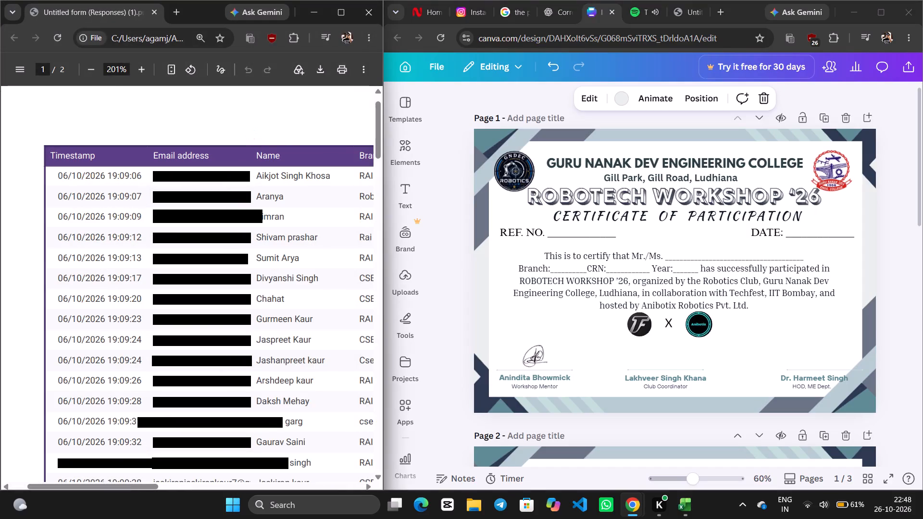
drag(145, 487, 181, 495)
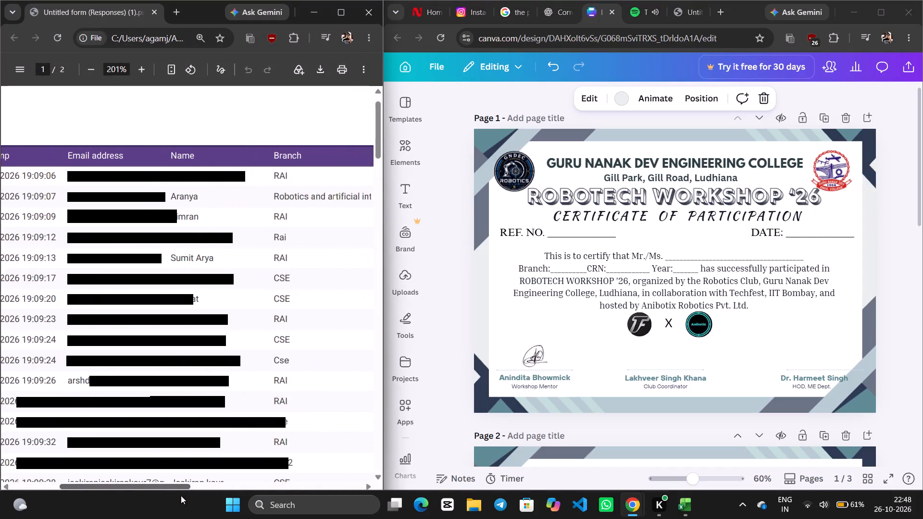
drag(181, 495, 265, 517)
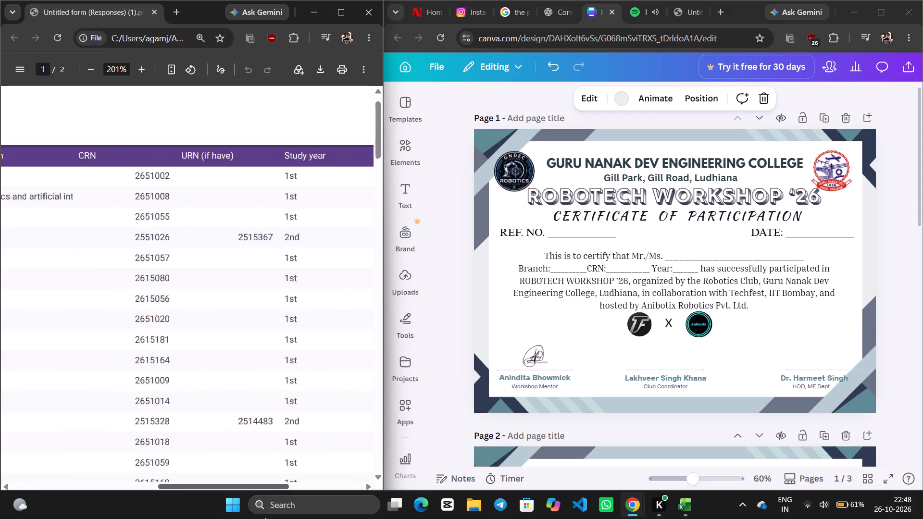
drag(265, 517, 241, 511)
ctrl+scroll(265, 298, down, 1)
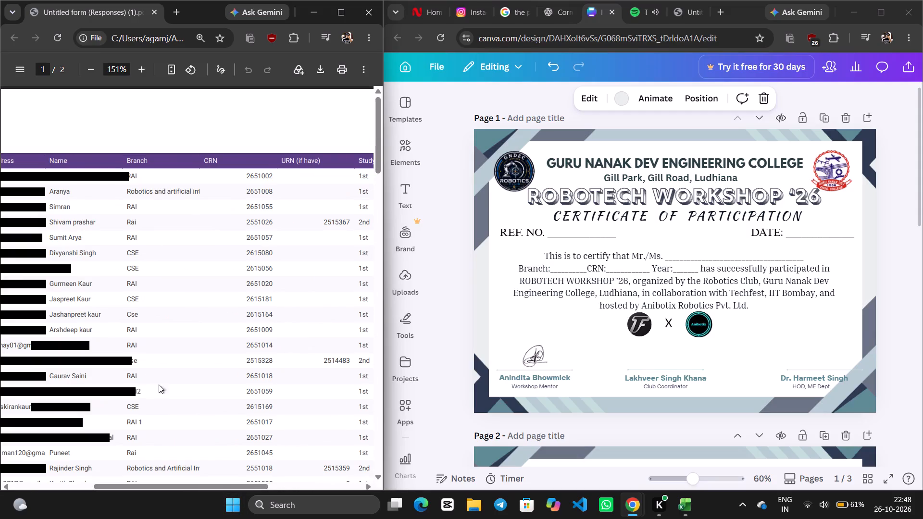
drag(170, 484, 93, 491)
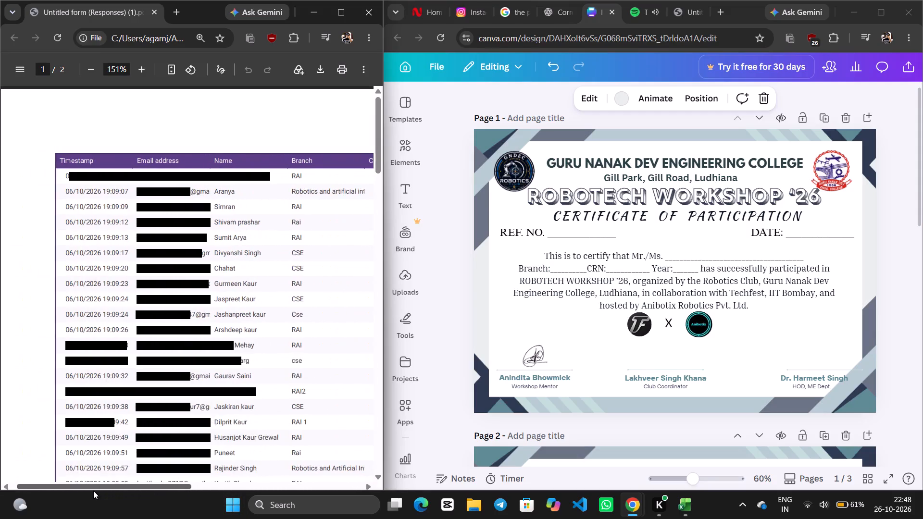
drag(93, 491, 187, 473)
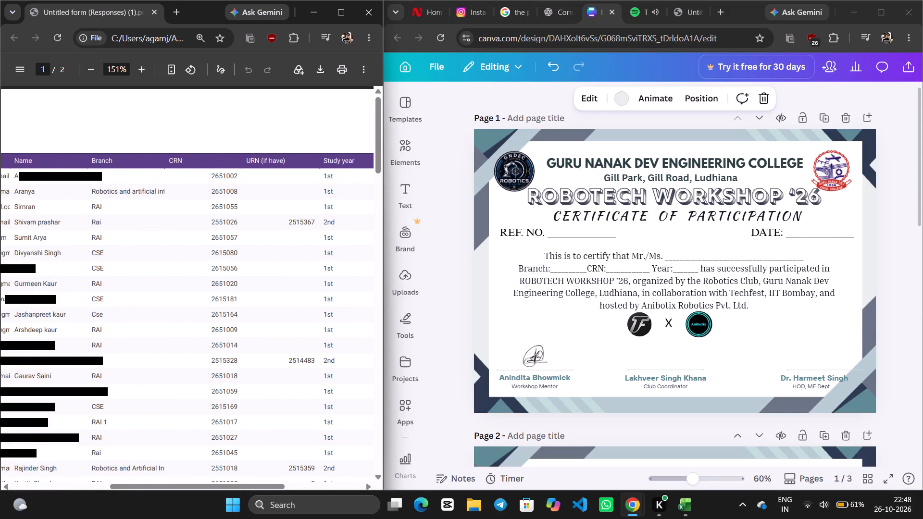
drag(135, 477, 134, 483)
drag(134, 486, 101, 493)
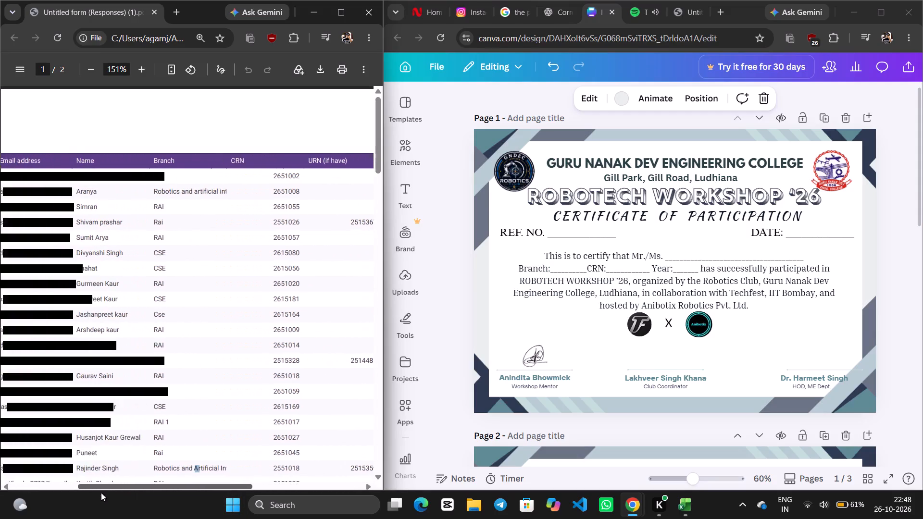
drag(101, 493, 43, 502)
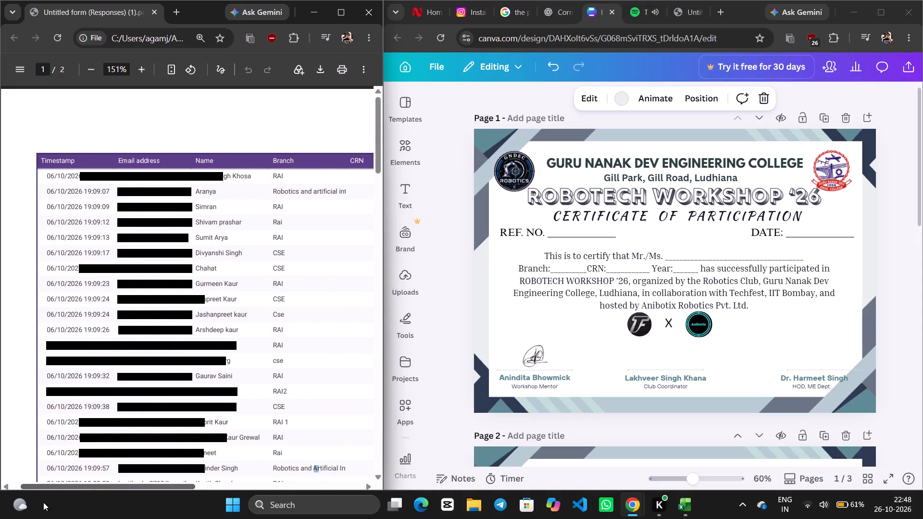
drag(43, 502, 4, 511)
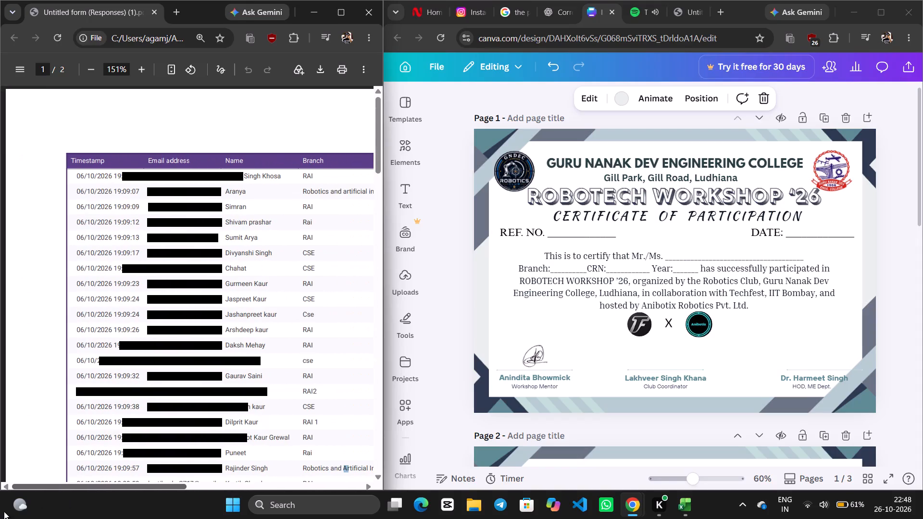
drag(4, 511, 87, 518)
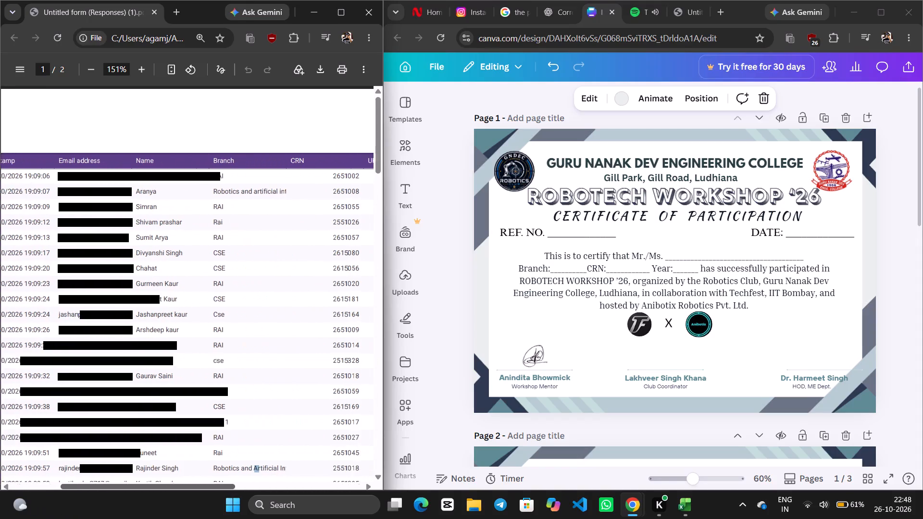
drag(87, 518, 100, 518)
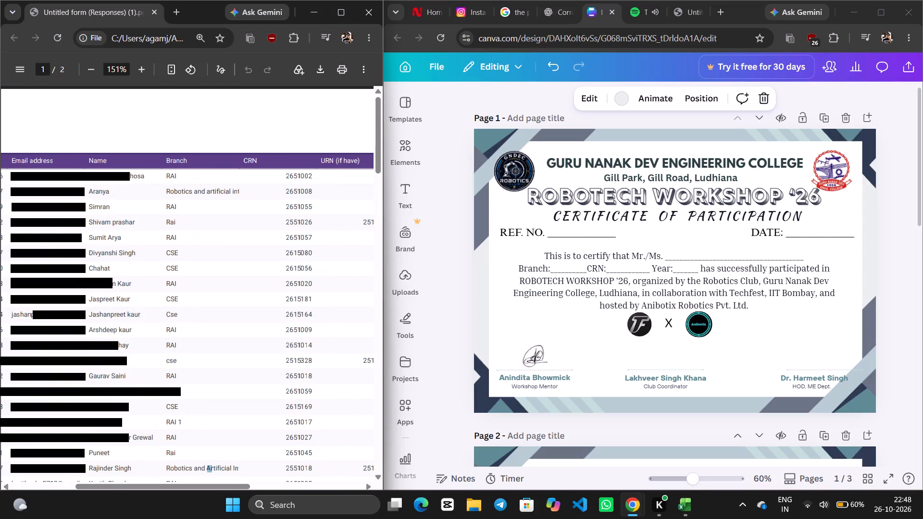
drag(243, 489, 261, 486)
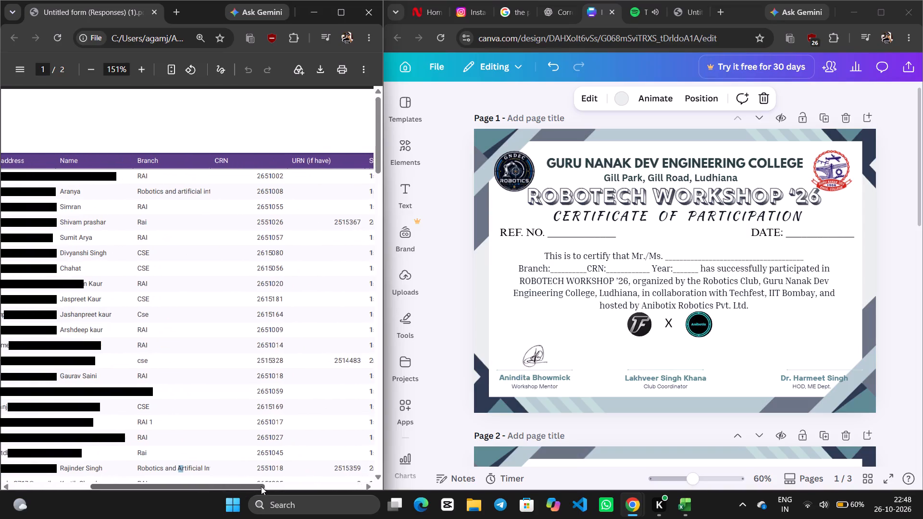
drag(261, 486, 280, 482)
Read through the participants' names, branches, CRNs, URNs and study years down to the end of page 2, ending back at the first rows.
scroll(272, 365, down, 6)
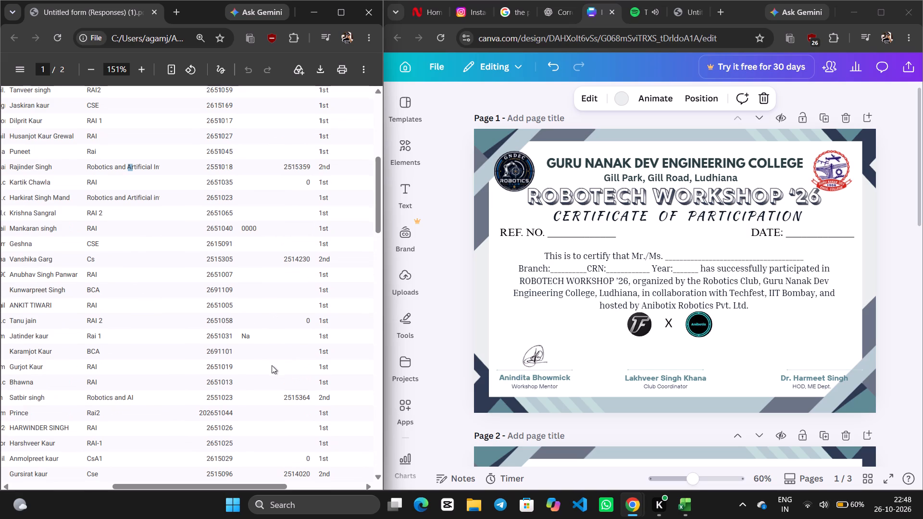
scroll(272, 365, down, 2)
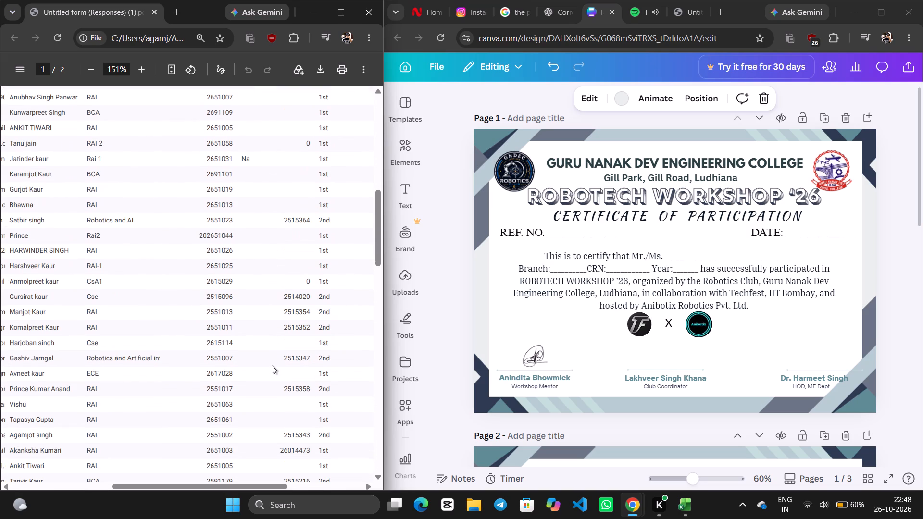
scroll(272, 365, down, 2)
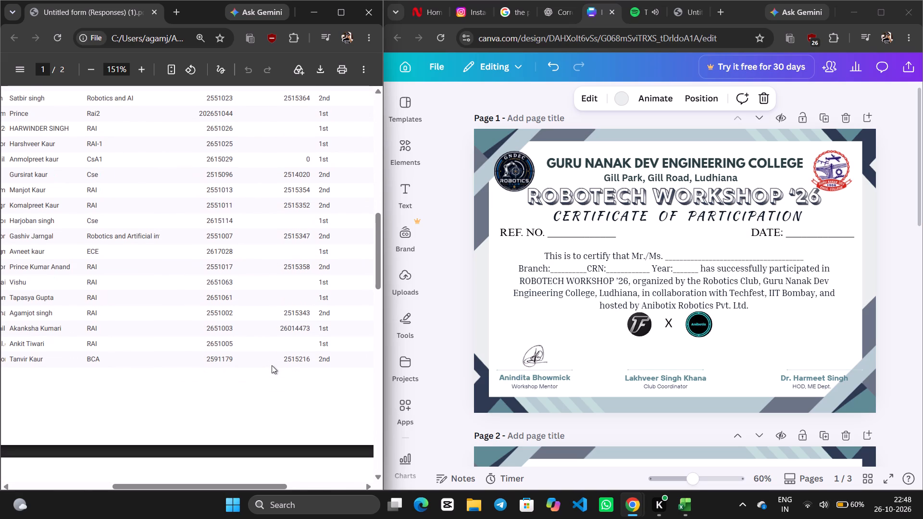
scroll(272, 365, up, 6)
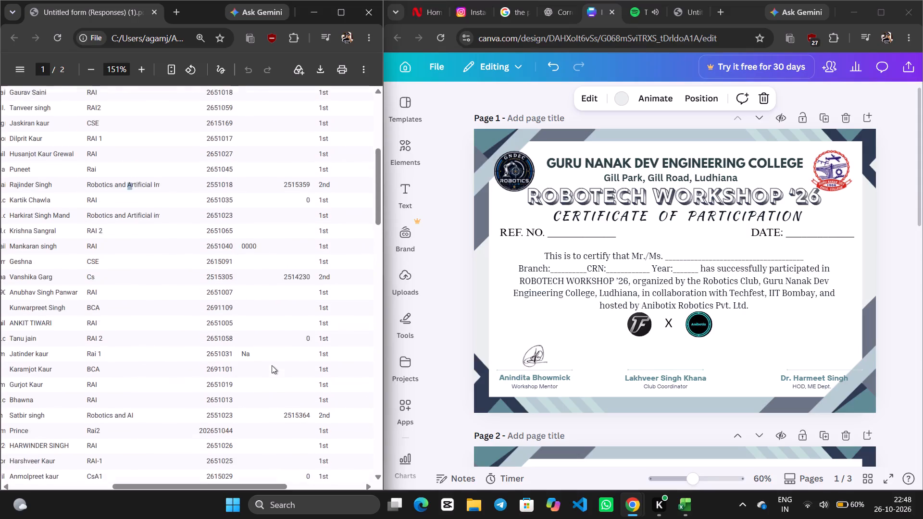
scroll(272, 365, down, 6)
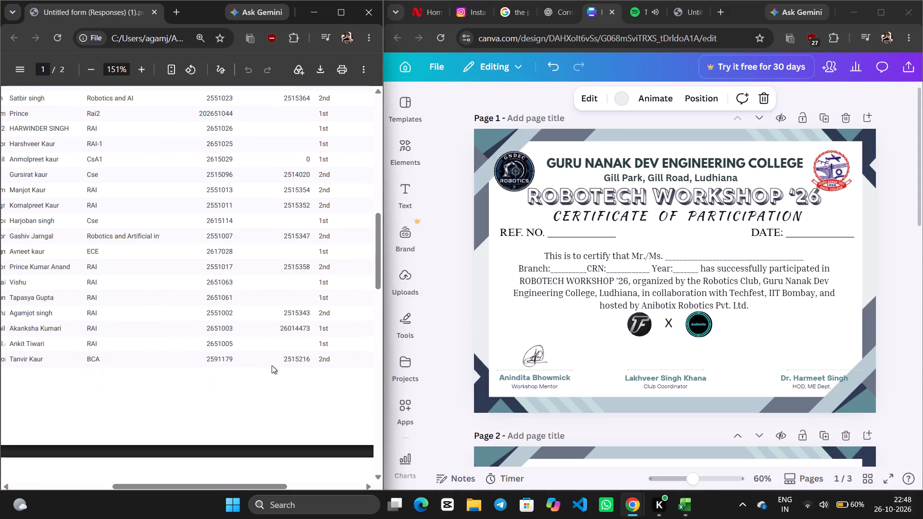
scroll(272, 365, down, 7)
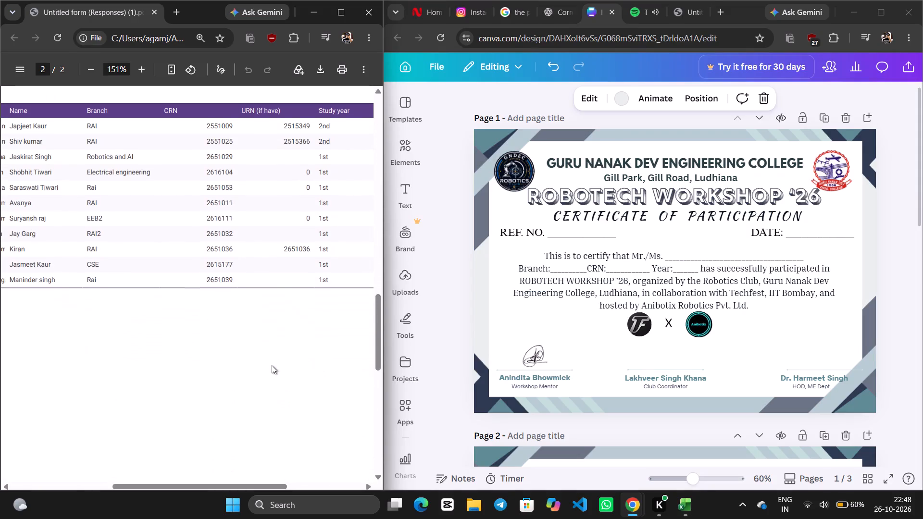
scroll(272, 365, up, 7)
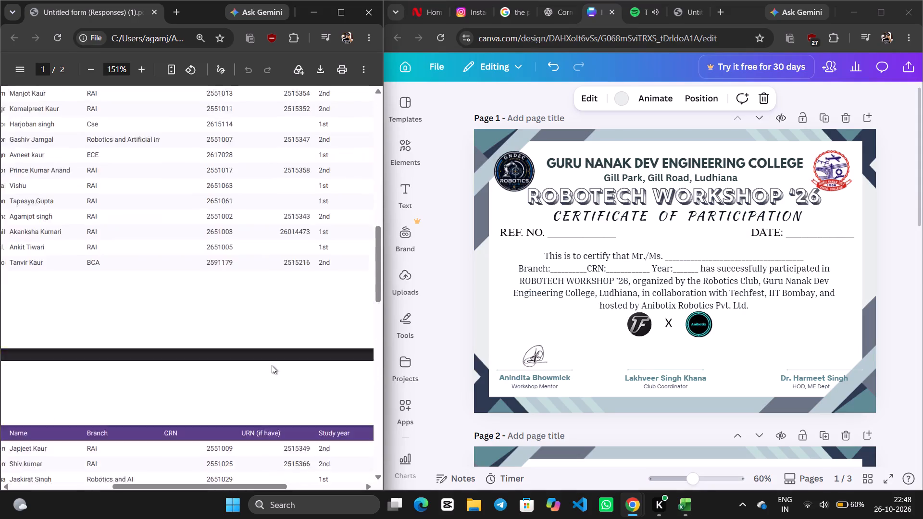
scroll(272, 365, up, 19)
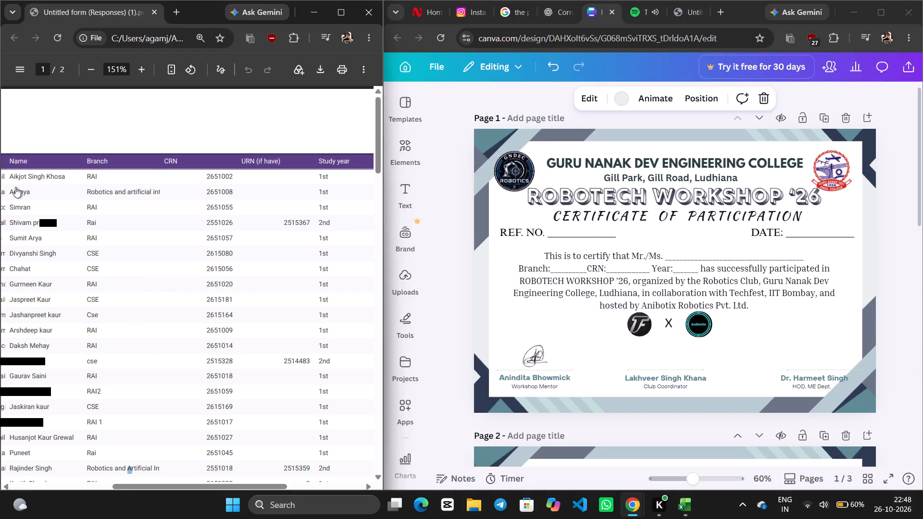
scroll(66, 257, up, 3)
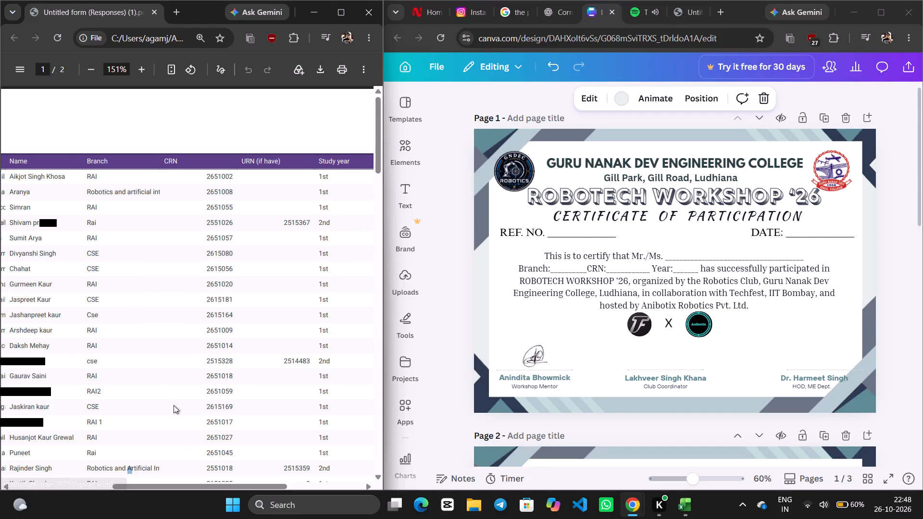
drag(202, 488, 186, 493)
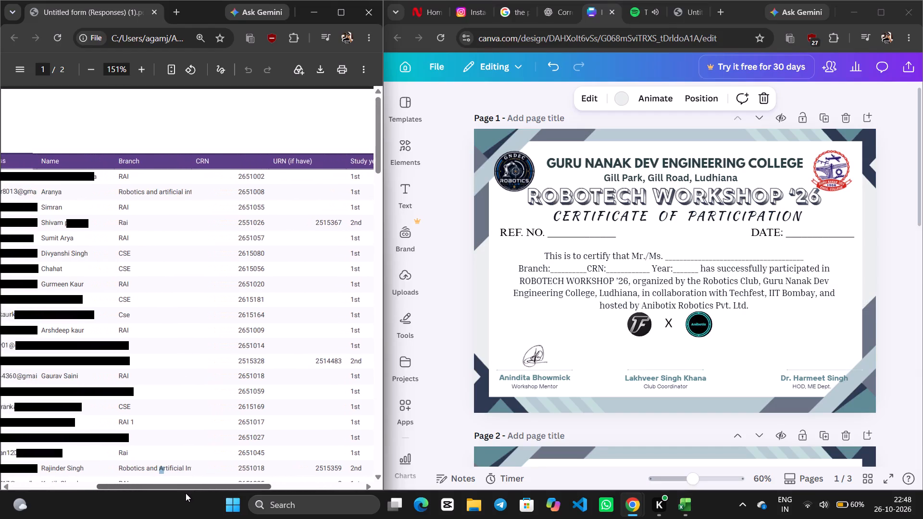
drag(186, 493, 137, 501)
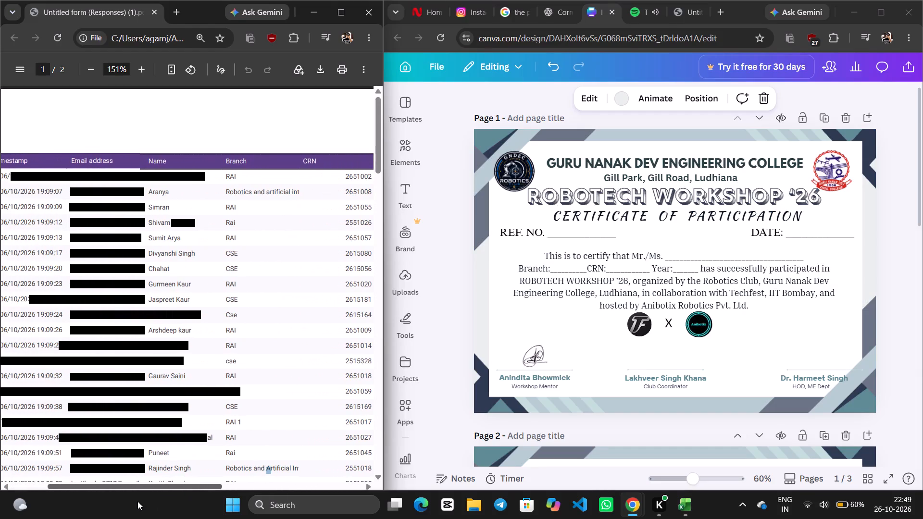
drag(137, 501, 111, 507)
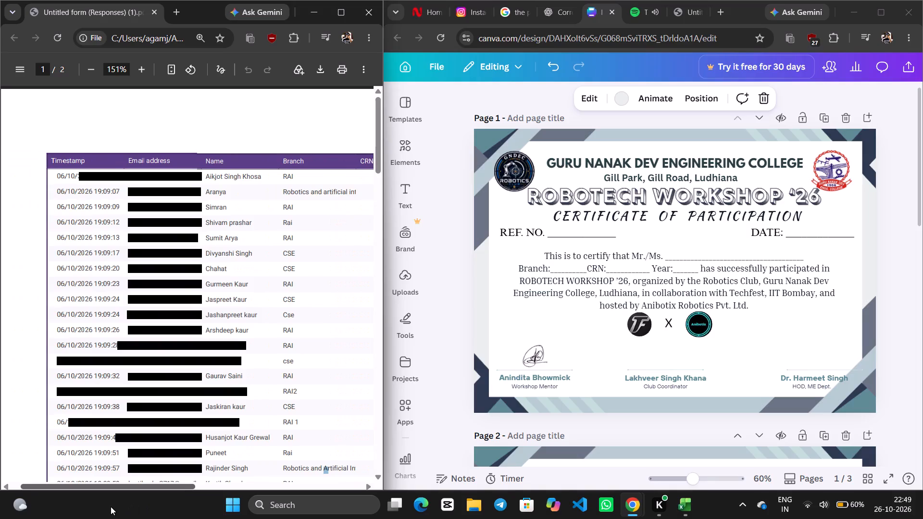
drag(111, 507, 161, 500)
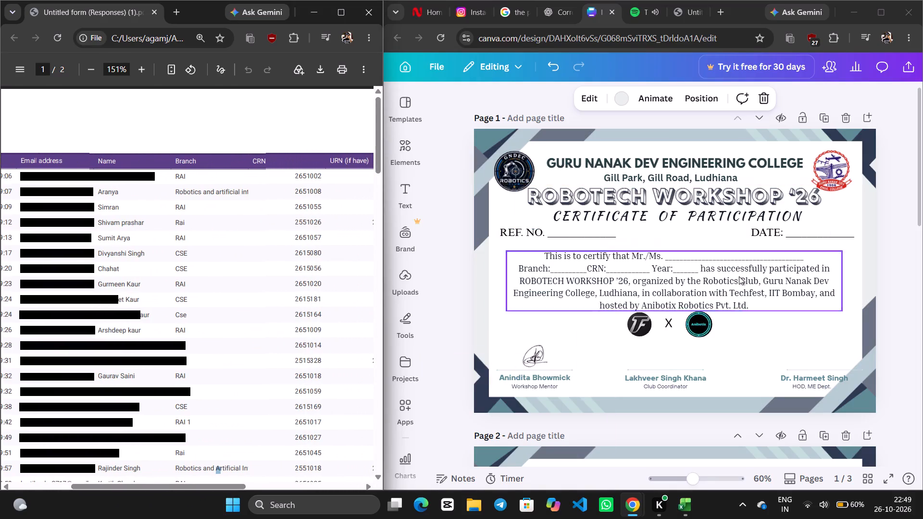
Delete the two duplicate certificate pages from the Canva design, keeping a single certificate page.
scroll(870, 339, down, 3)
click(850, 254)
scroll(839, 288, down, 4)
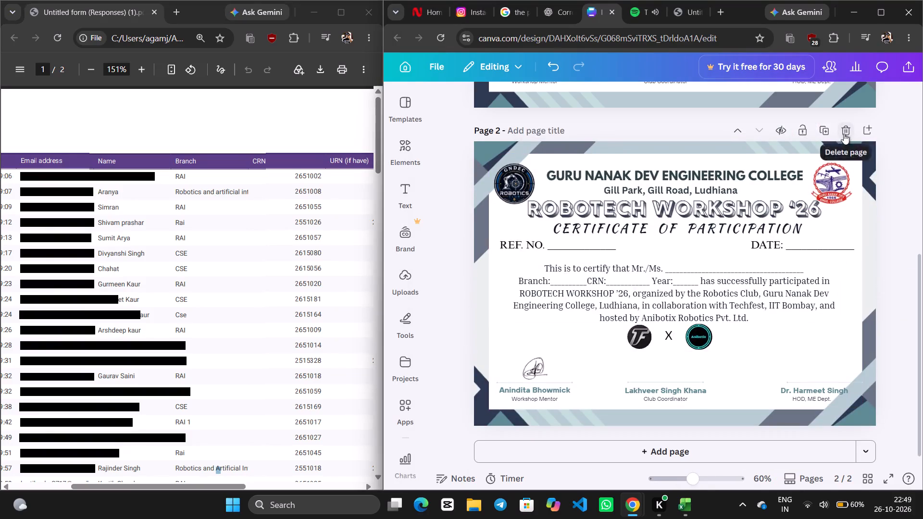
click(844, 134)
scroll(811, 246, down, 5)
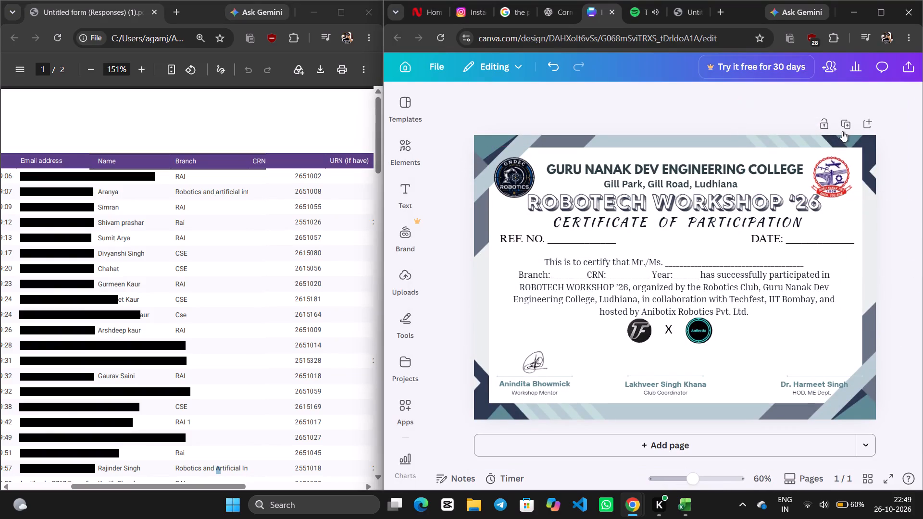
Open the REF. NO. text on the remaining certificate for editing.
scroll(748, 164, up, 5)
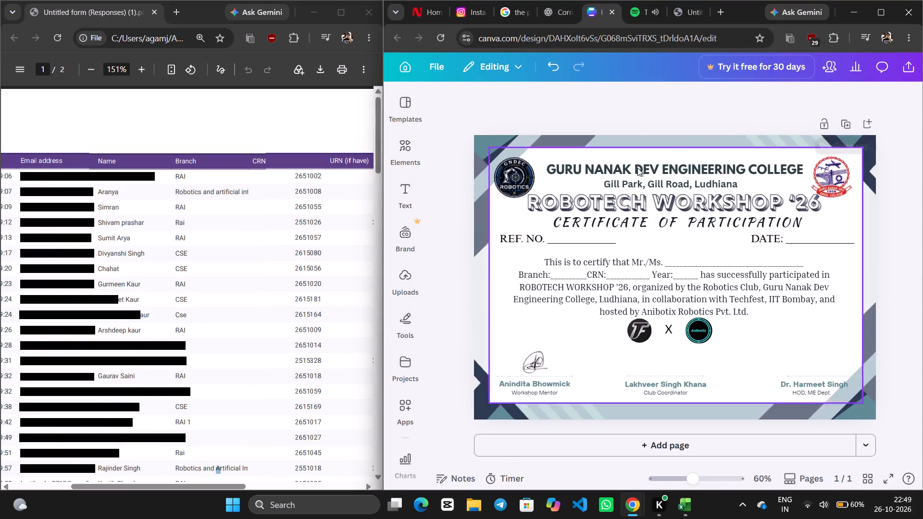
click(566, 242)
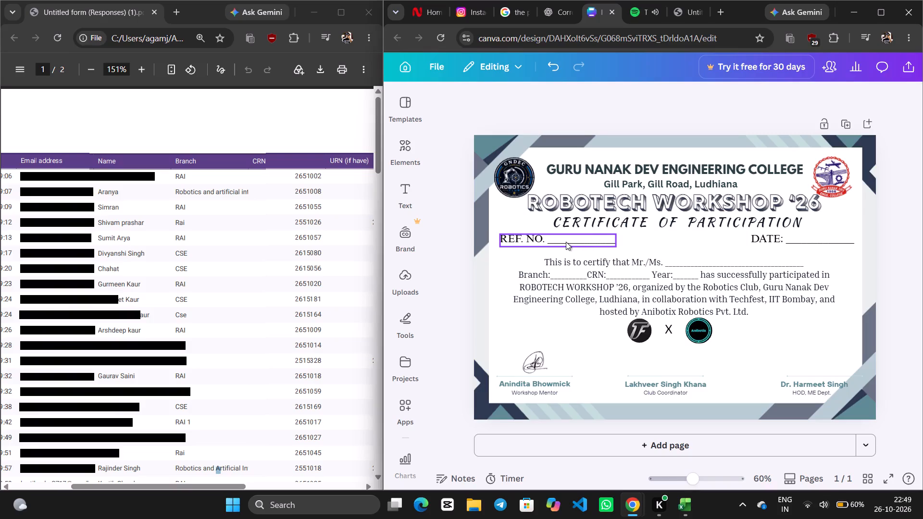
click(559, 237)
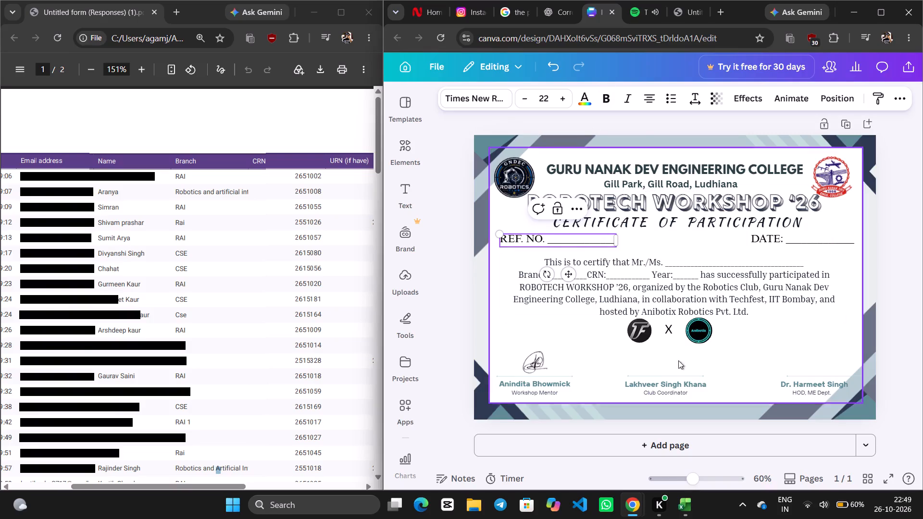
Switch to WhatsApp.
click(601, 518)
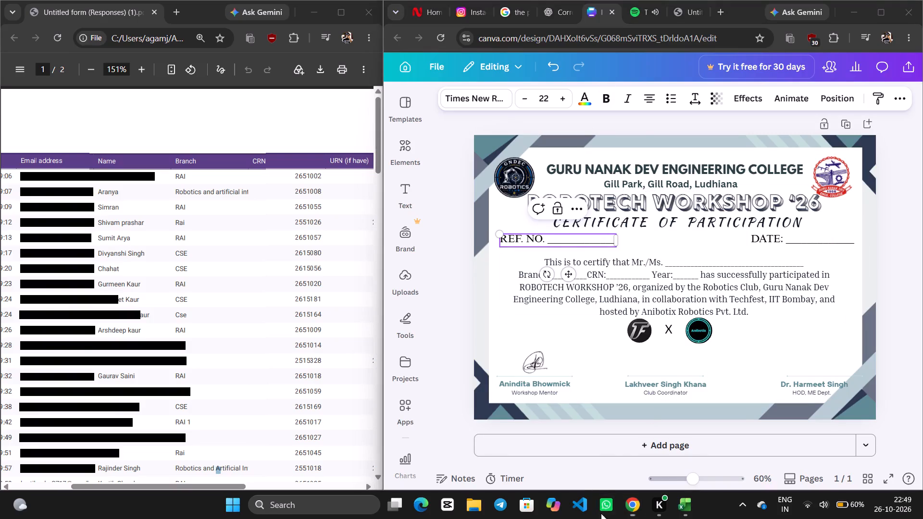
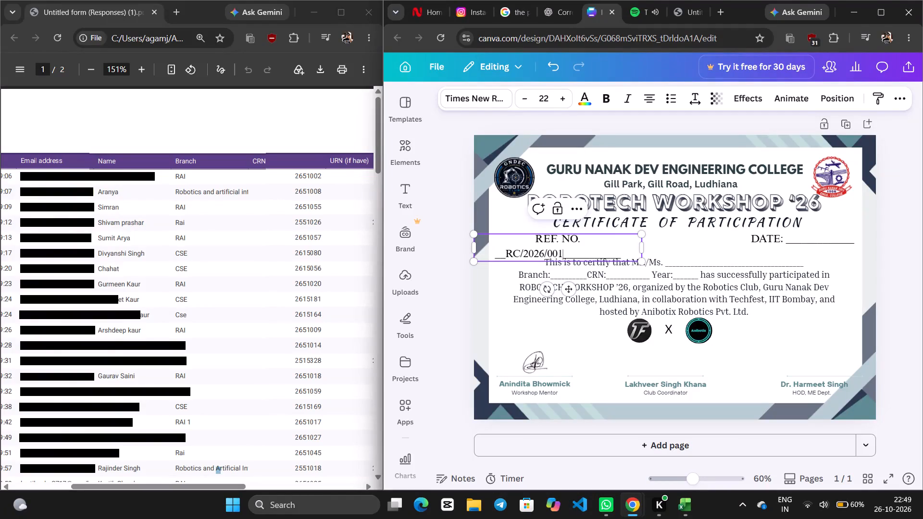
Undo the reference number pasted into the certificate's REF. NO. line.
key(ctrl+z)
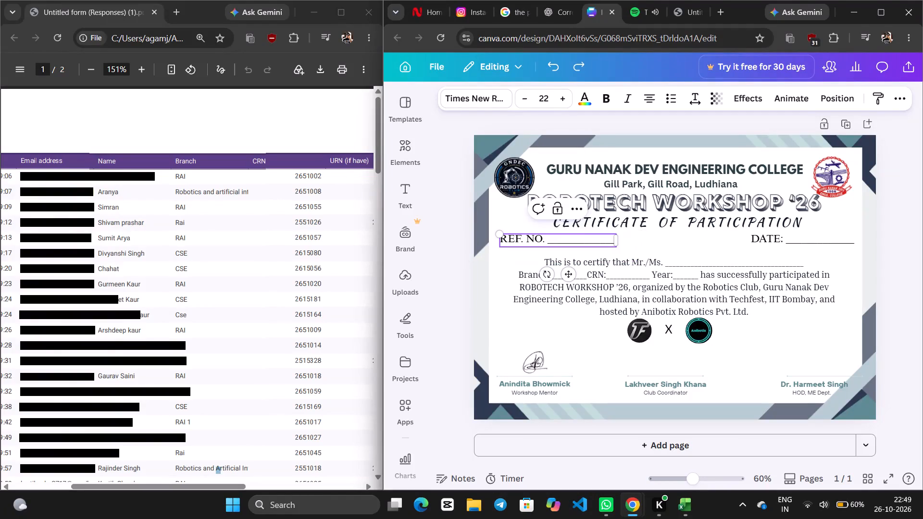
click(456, 280)
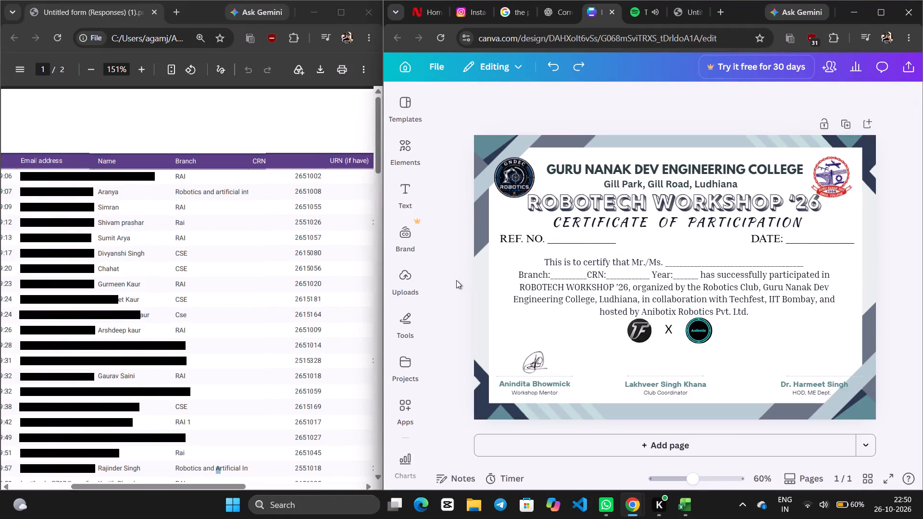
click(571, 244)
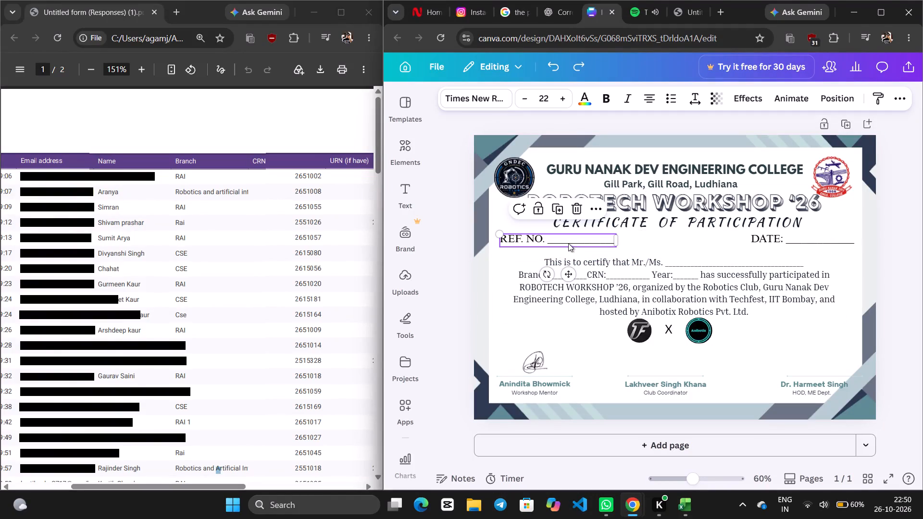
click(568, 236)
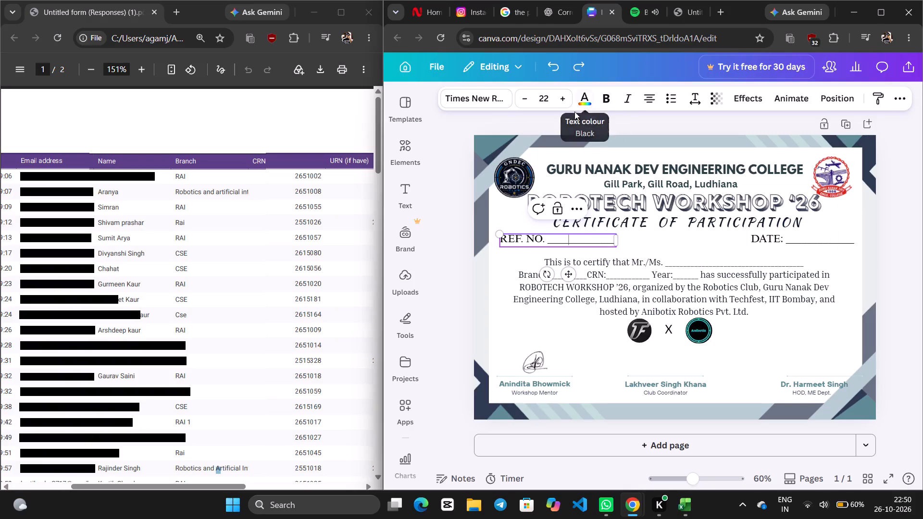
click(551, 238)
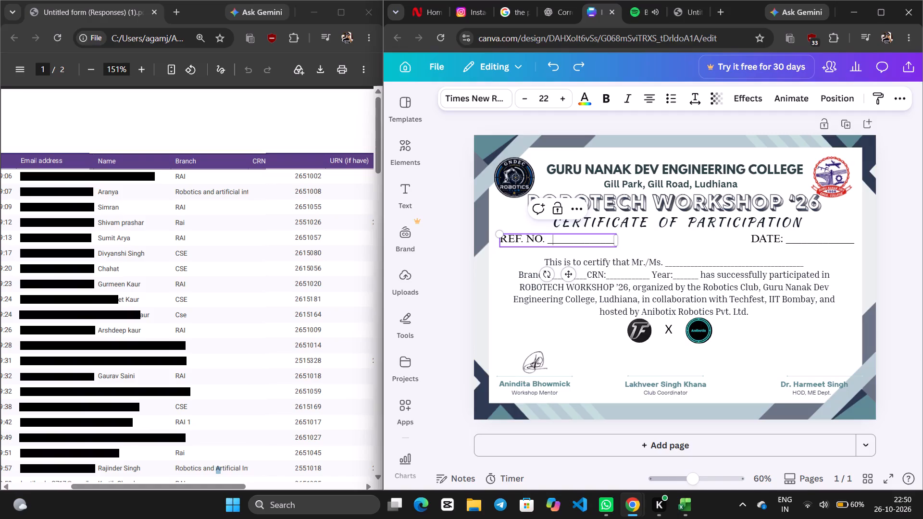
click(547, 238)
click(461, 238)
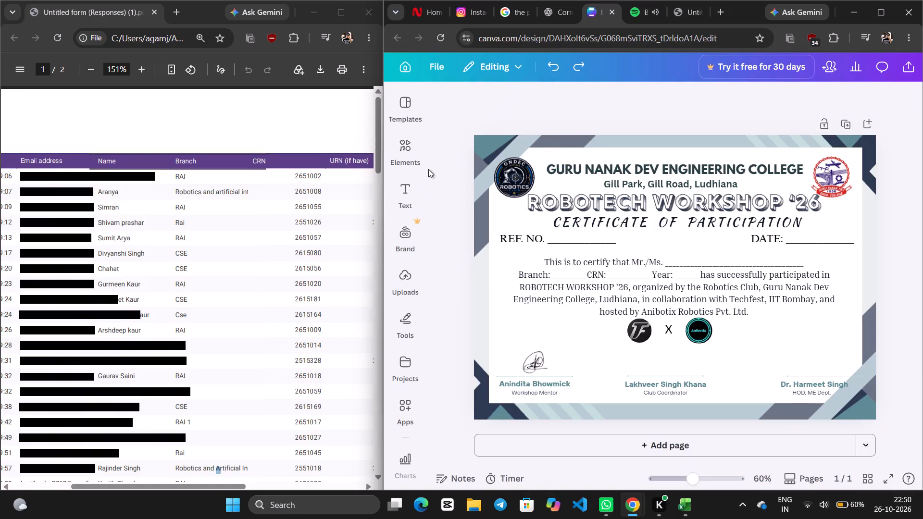
Add a separate body text box to the certificate containing the copied reference number RC/2026/001.
click(397, 190)
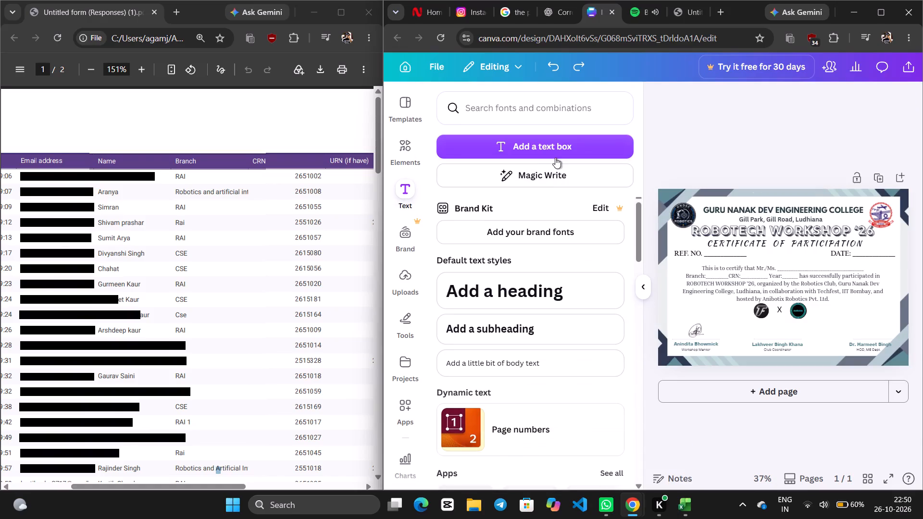
scroll(523, 252, down, 1)
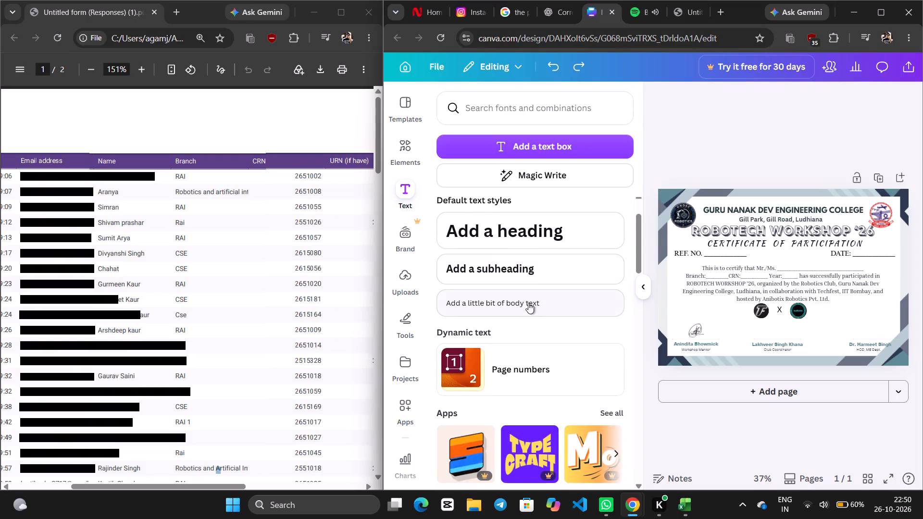
click(527, 303)
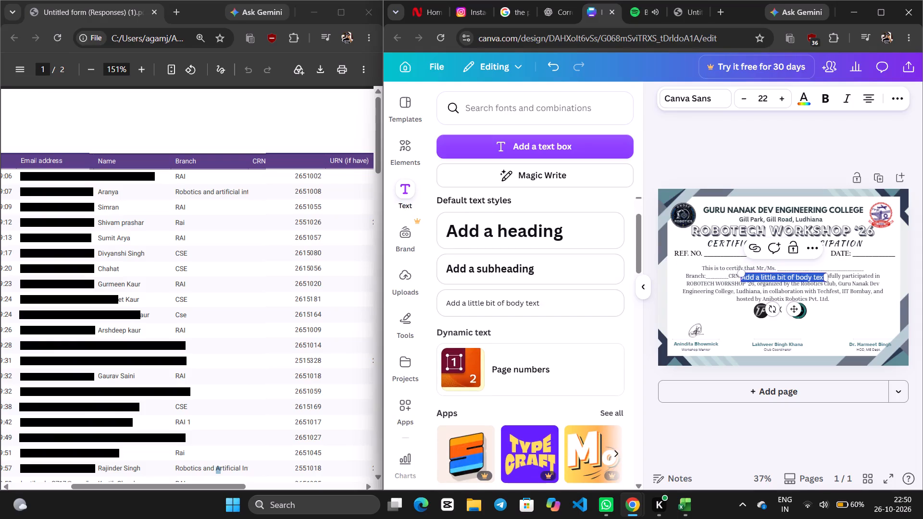
key(ctrl+v)
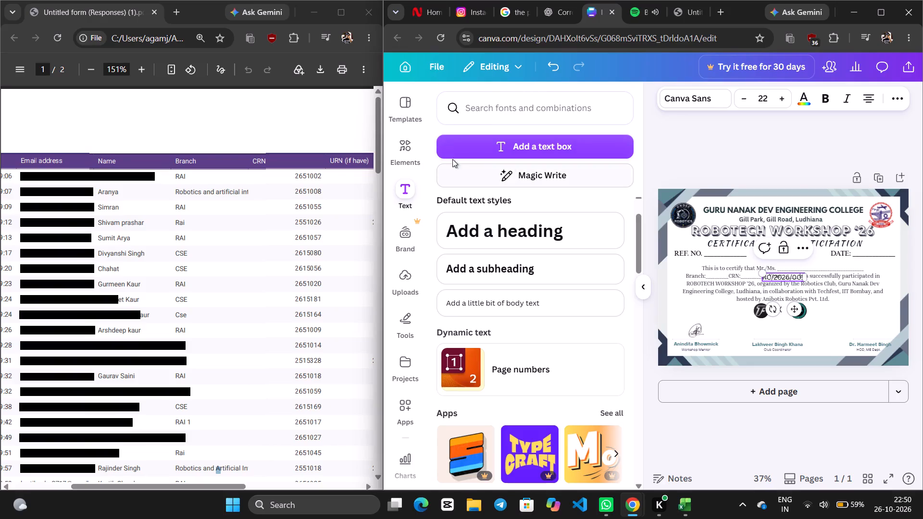
click(396, 198)
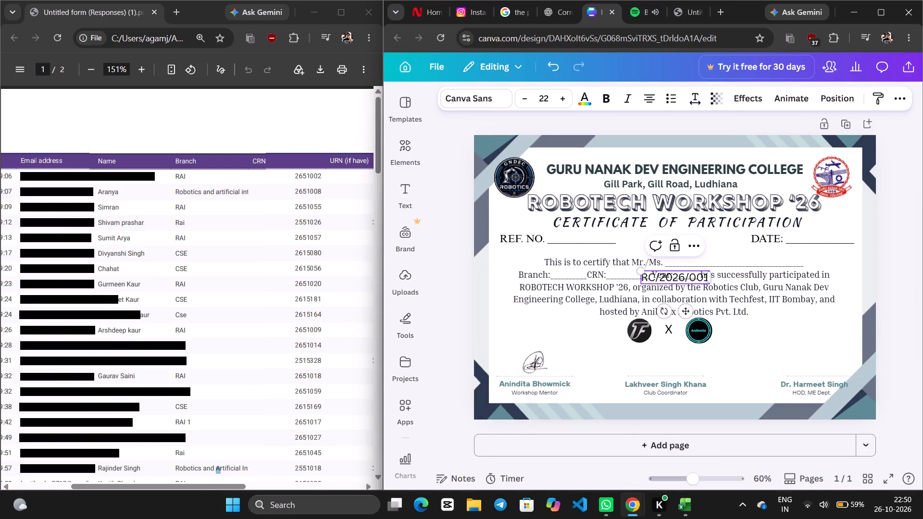
Place the RC/2026/001 text on the REF. NO. blank line, scaled down to font size 18.5.
drag(705, 287, 609, 245)
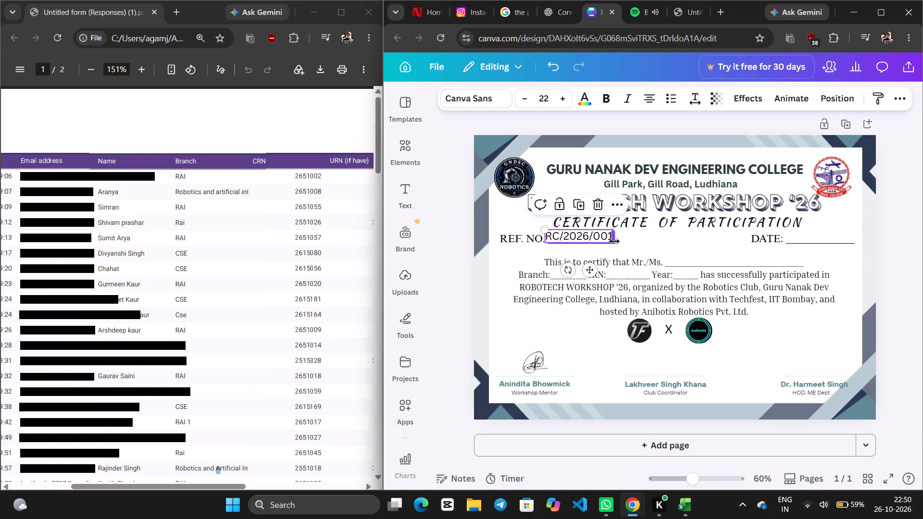
drag(614, 245, 603, 239)
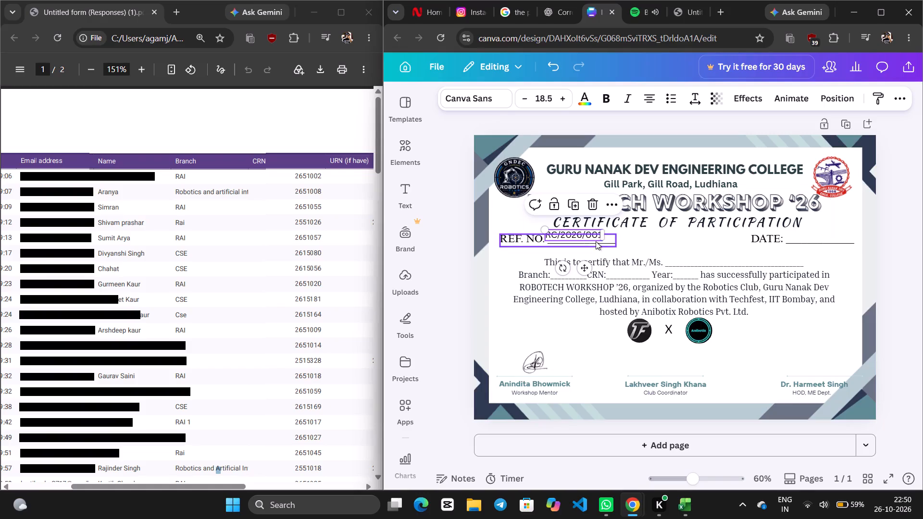
drag(596, 235, 599, 238)
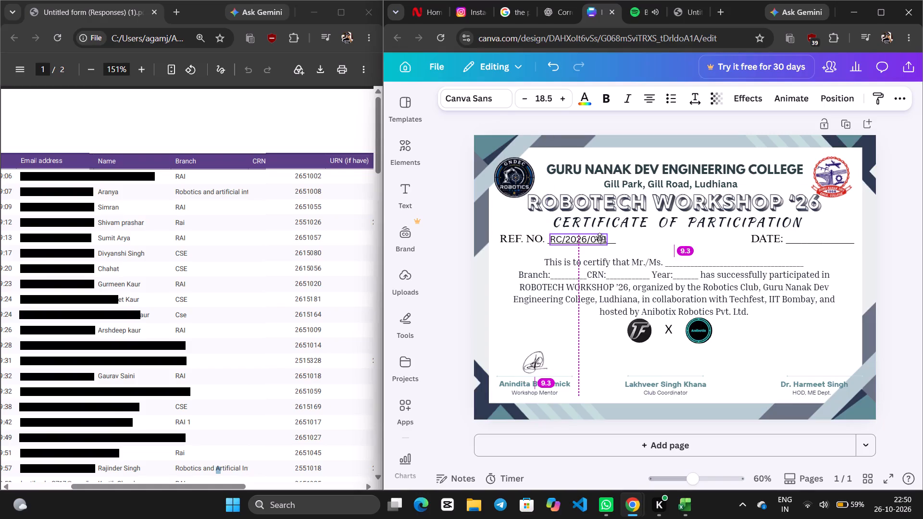
drag(599, 238, 603, 237)
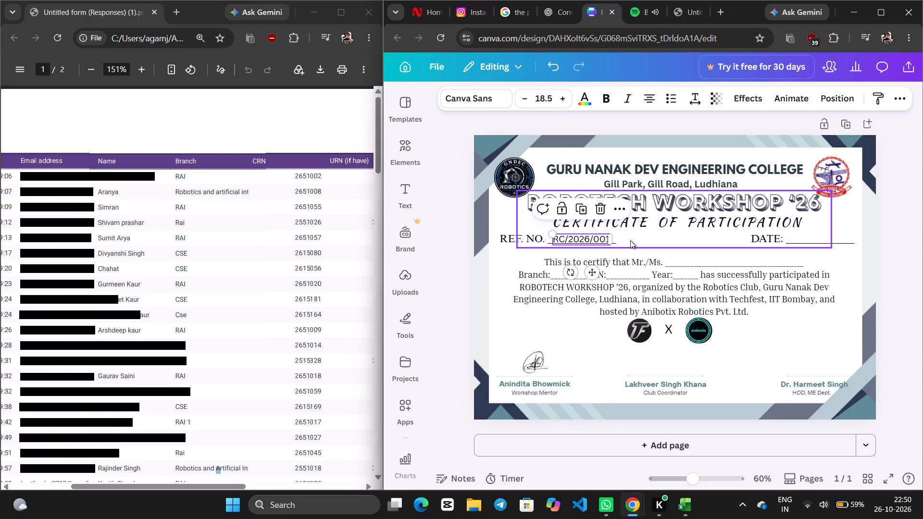
click(460, 271)
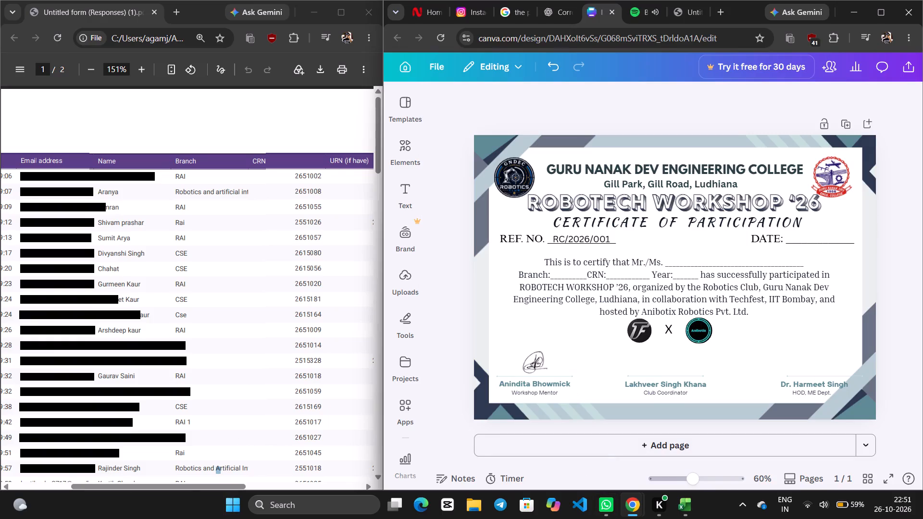
Copy the date 06/10/2026 from the first response's timestamp in the form responses PDF.
drag(191, 489, 125, 490)
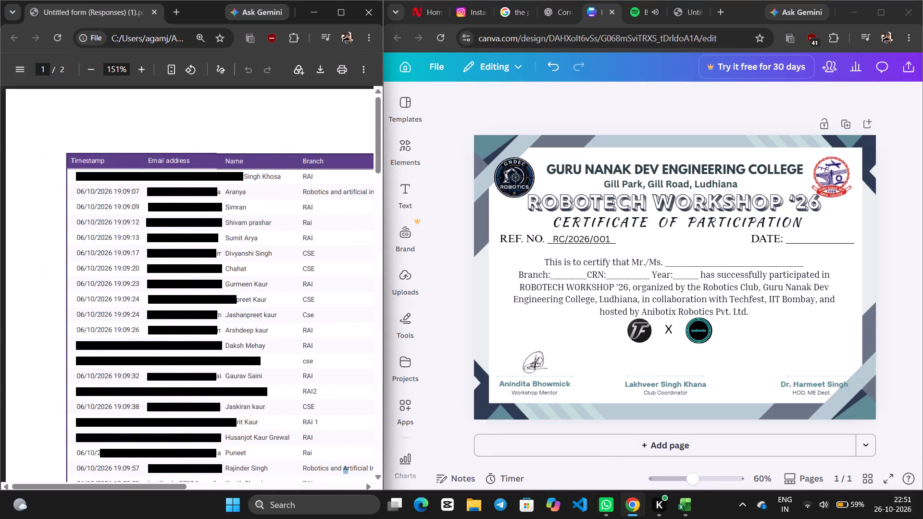
drag(77, 175, 79, 175)
drag(79, 175, 110, 175)
drag(110, 175, 112, 174)
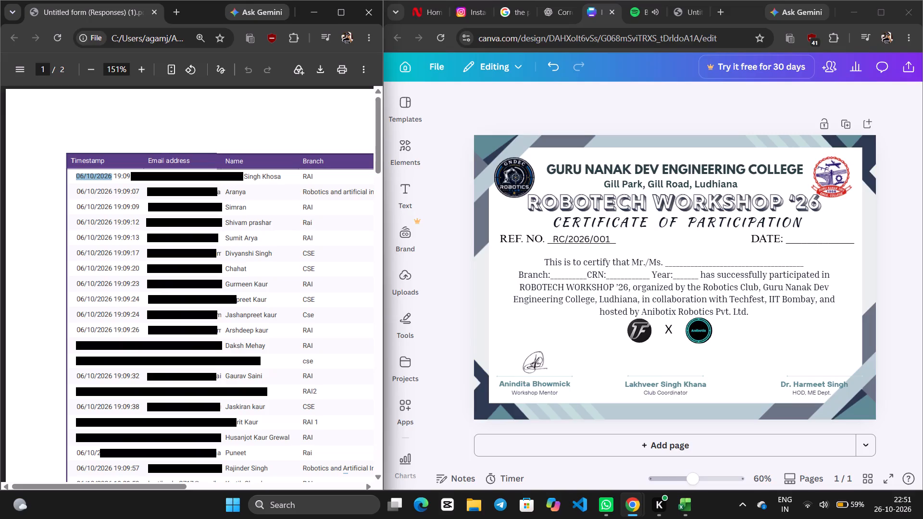
key(ctrl+c)
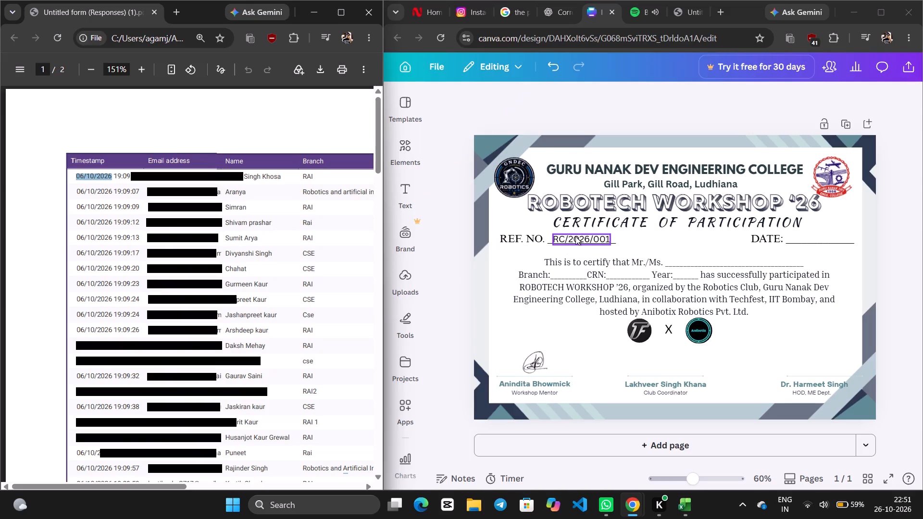
Duplicate the reference number text box, move the copy near the DATE line and replace its text with 06/10/2026.
click(576, 238)
click(580, 212)
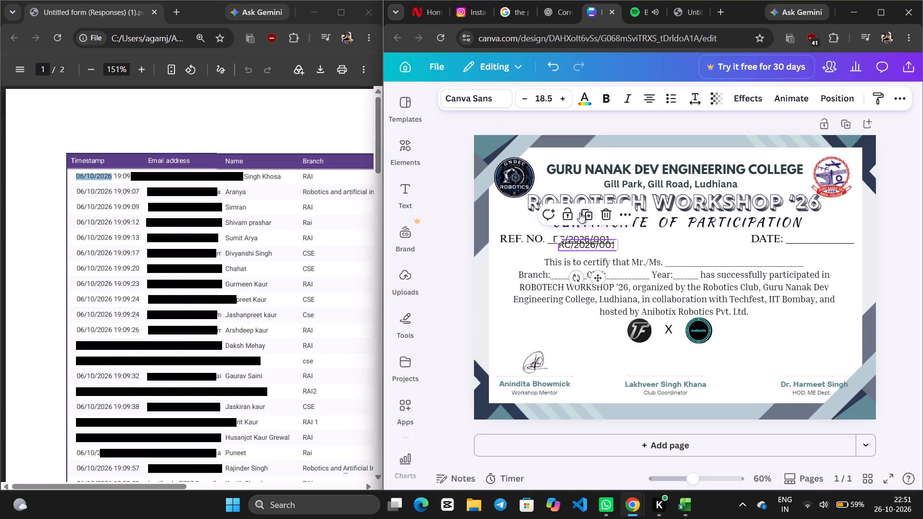
drag(602, 247, 811, 244)
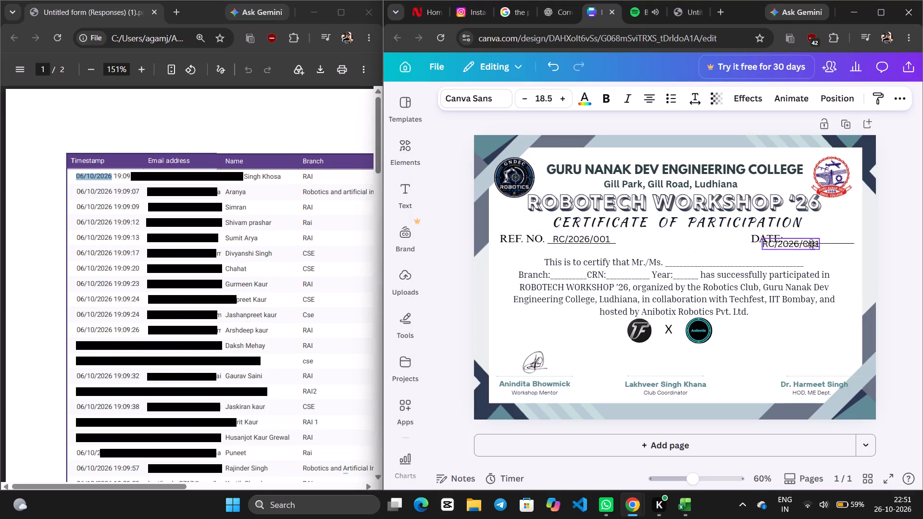
drag(811, 244, 831, 234)
double_click(823, 233)
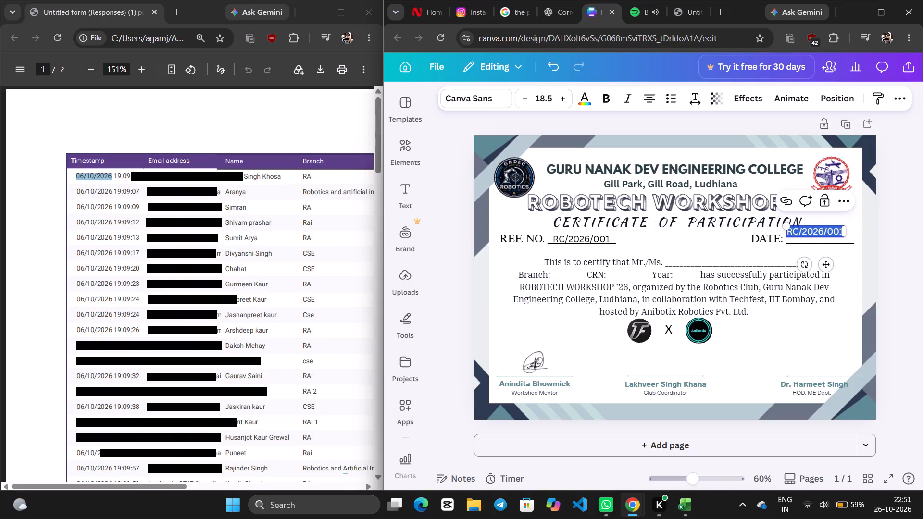
key(ctrl+v)
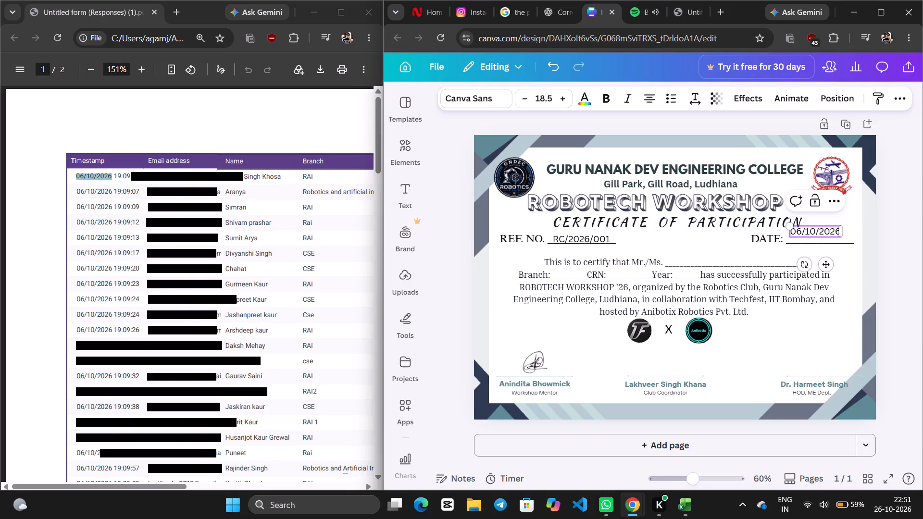
Position the 06/10/2026 text on the DATE blank line and enlarge it to font size 20.6.
drag(828, 235, 831, 241)
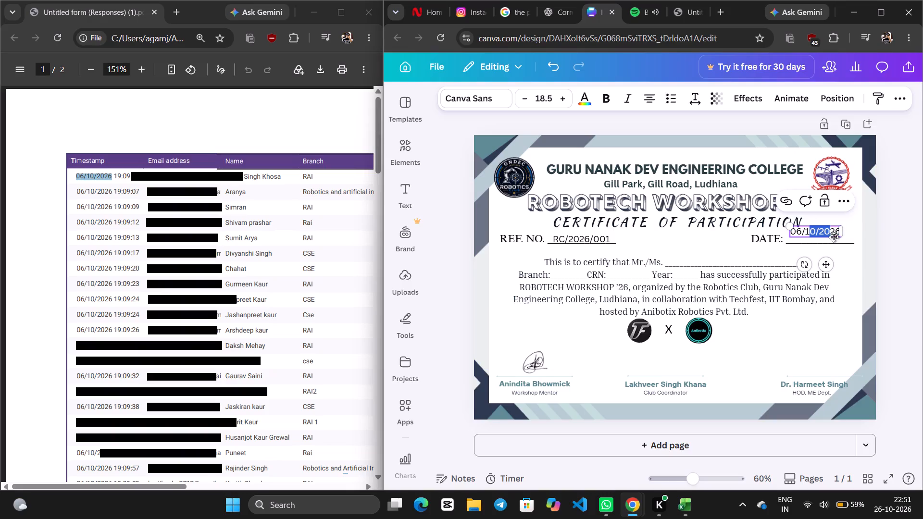
drag(834, 237, 840, 241)
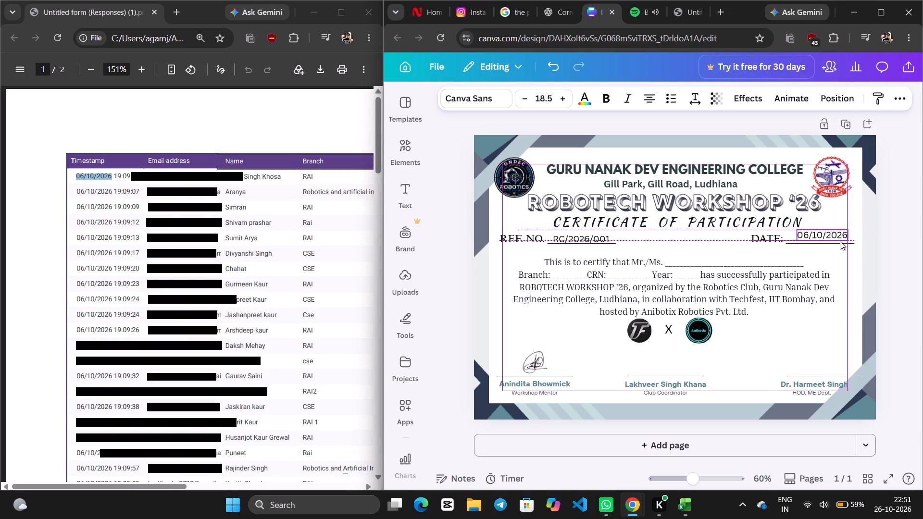
drag(840, 241, 835, 244)
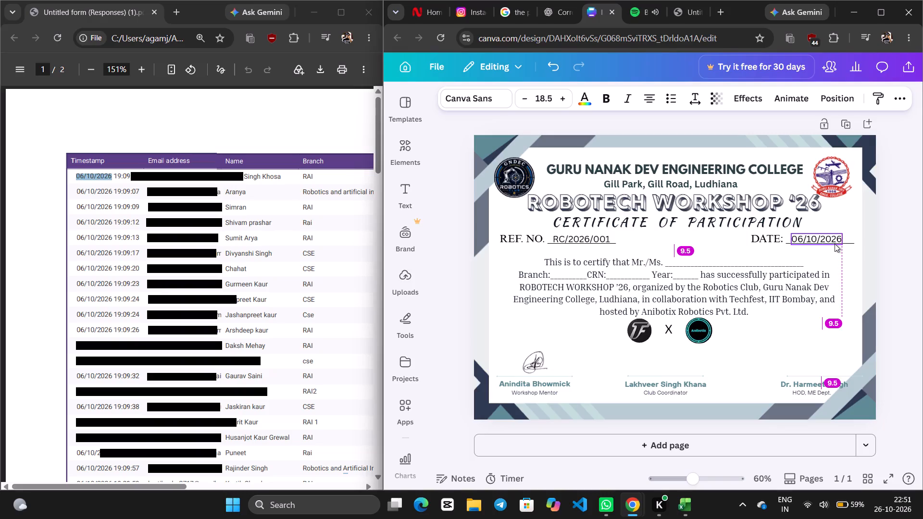
drag(835, 244, 836, 241)
drag(843, 241, 849, 246)
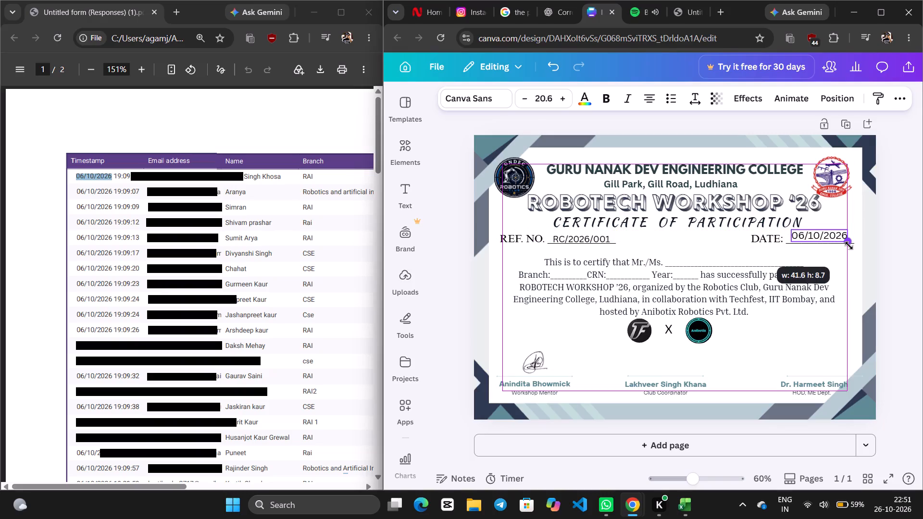
drag(849, 246, 849, 246)
click(833, 237)
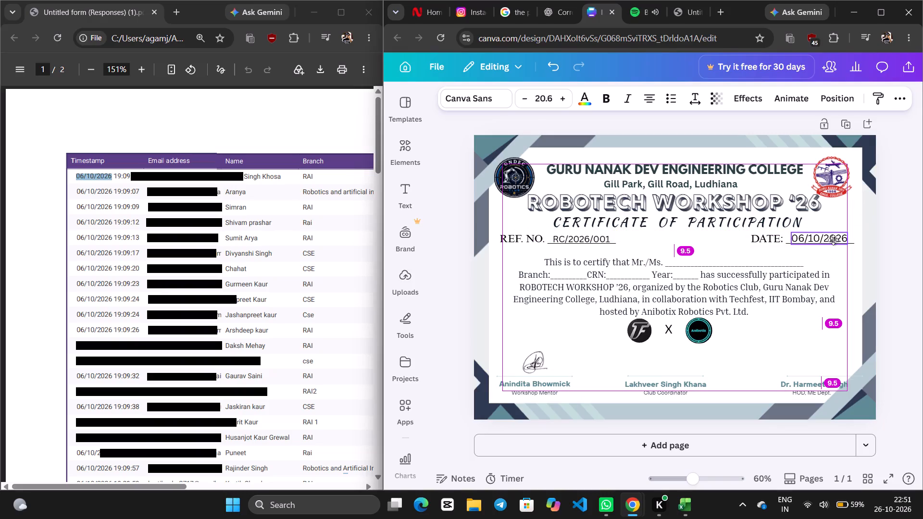
click(833, 254)
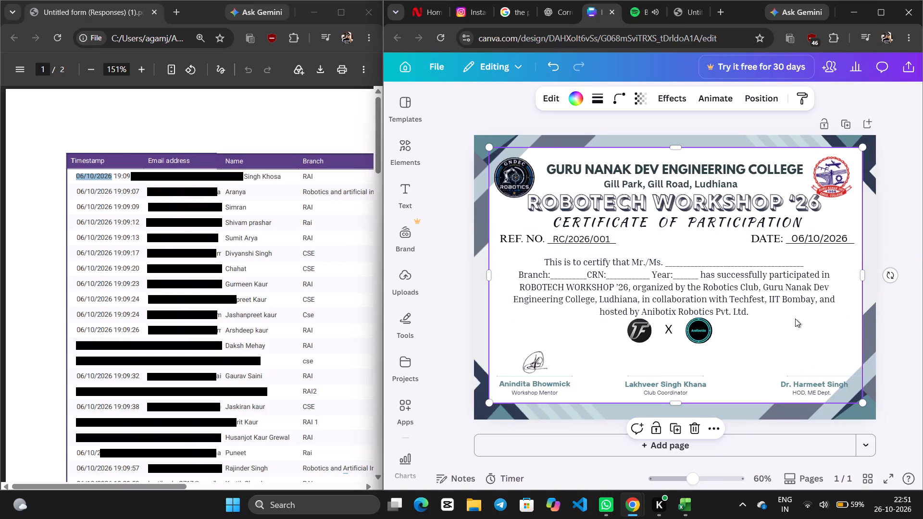
scroll(795, 319, down, 4)
click(900, 328)
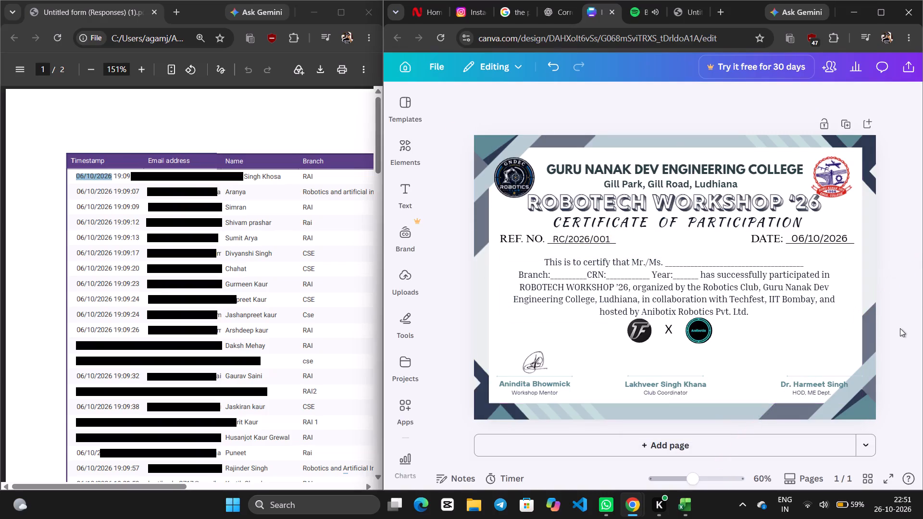
Duplicate the reference number text box and place the copy on the Mr./Ms. blank line.
click(590, 239)
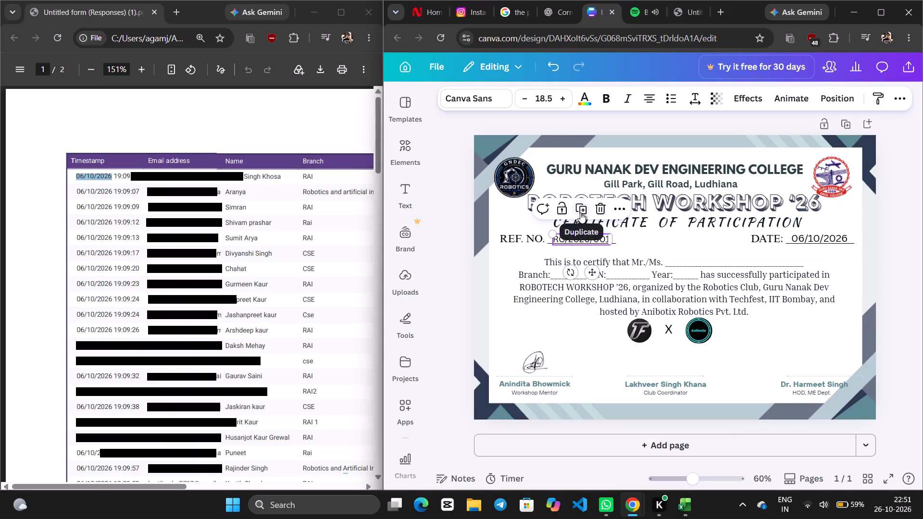
click(580, 212)
drag(596, 246, 717, 270)
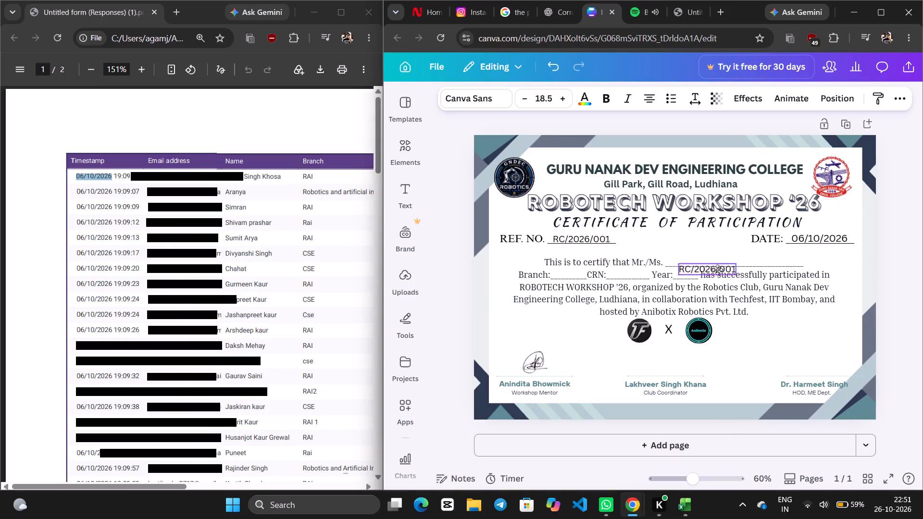
drag(717, 270, 734, 260)
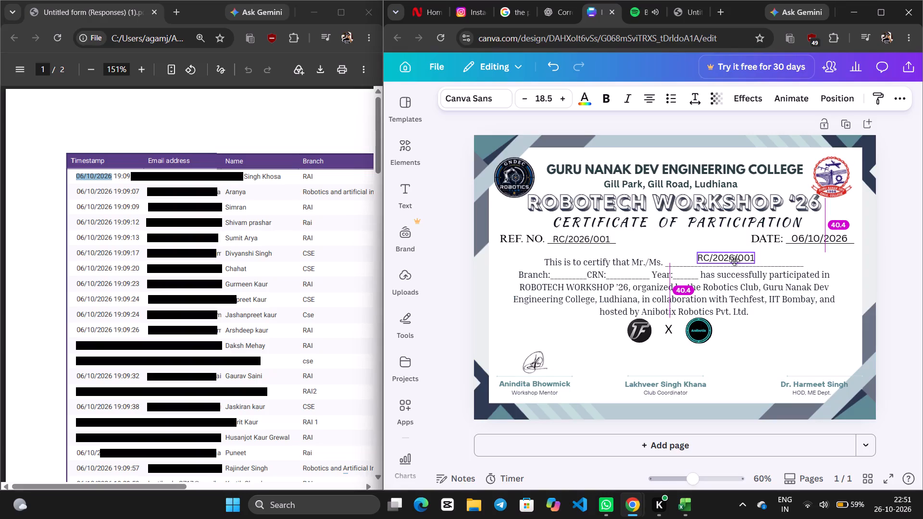
drag(734, 260, 734, 263)
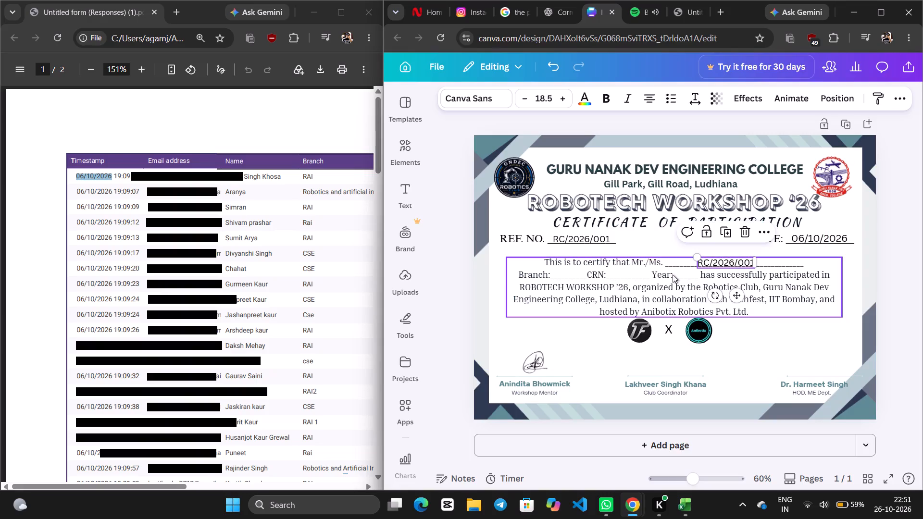
Duplicate the Mr./Ms. line's text box and fit a copy on the Branch blank line, scaled down to font size 14.6.
click(727, 234)
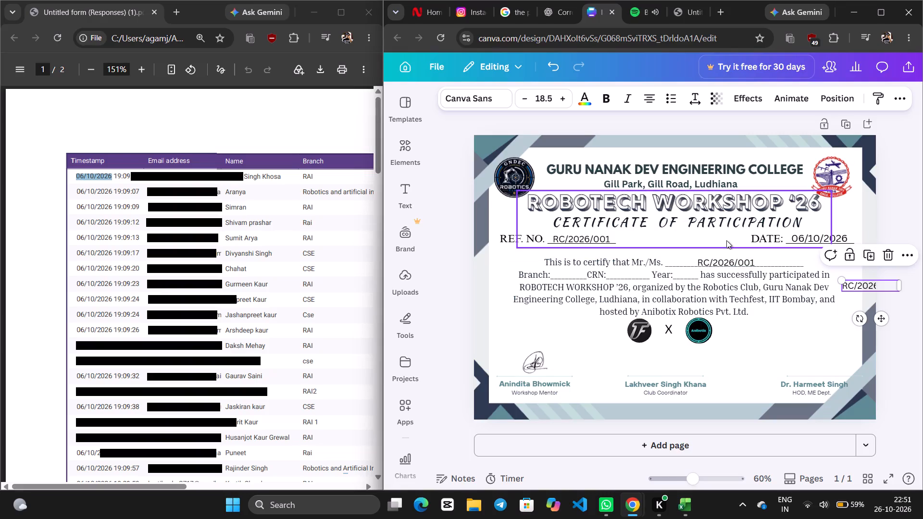
click(731, 264)
click(728, 236)
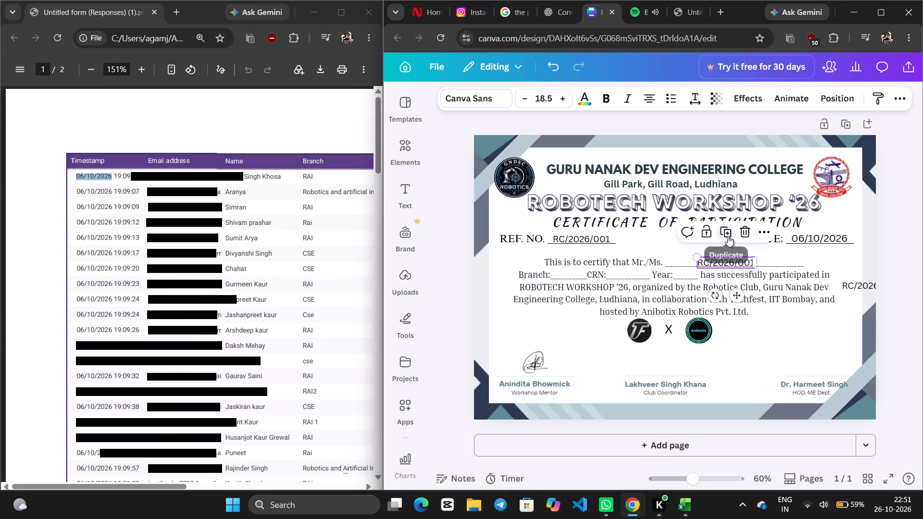
drag(730, 270, 642, 273)
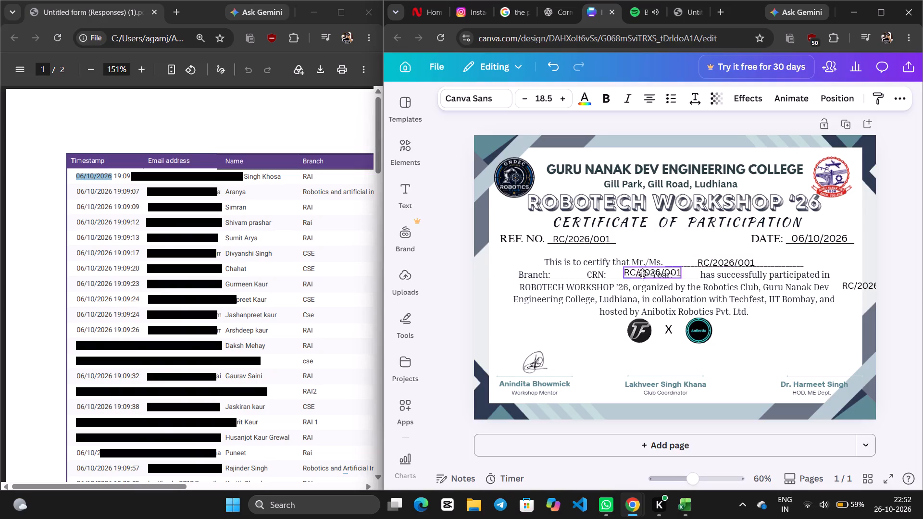
drag(642, 273, 567, 275)
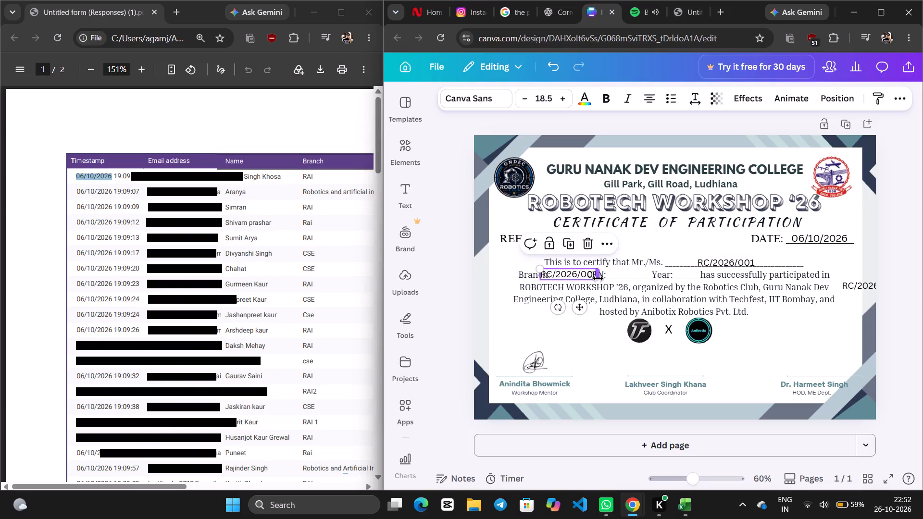
drag(599, 281, 586, 276)
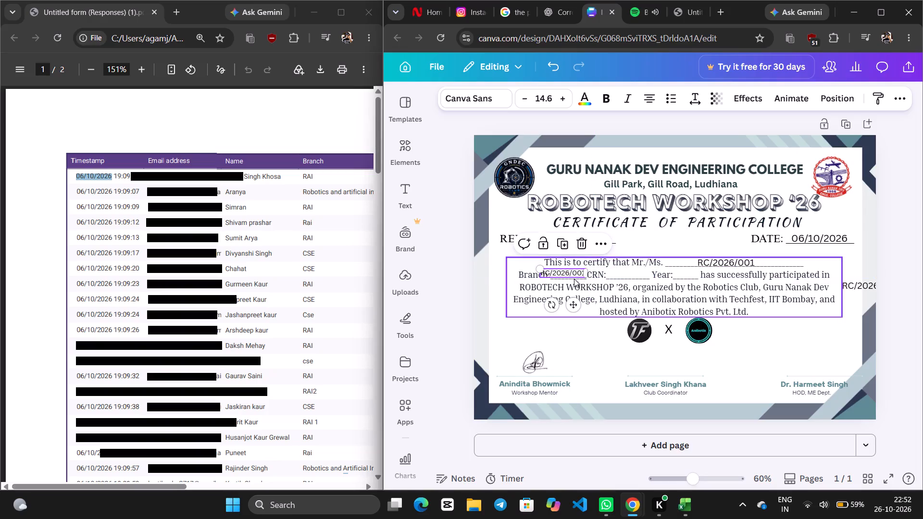
click(565, 273)
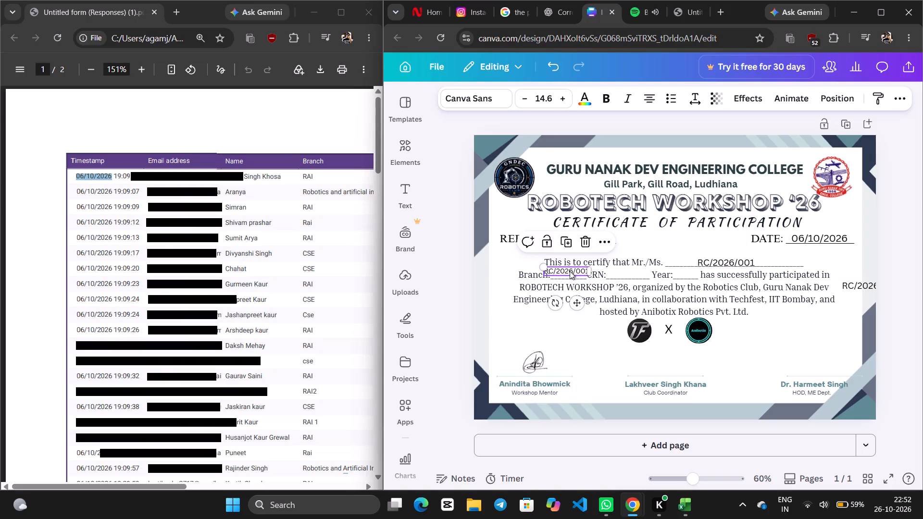
drag(574, 273, 579, 276)
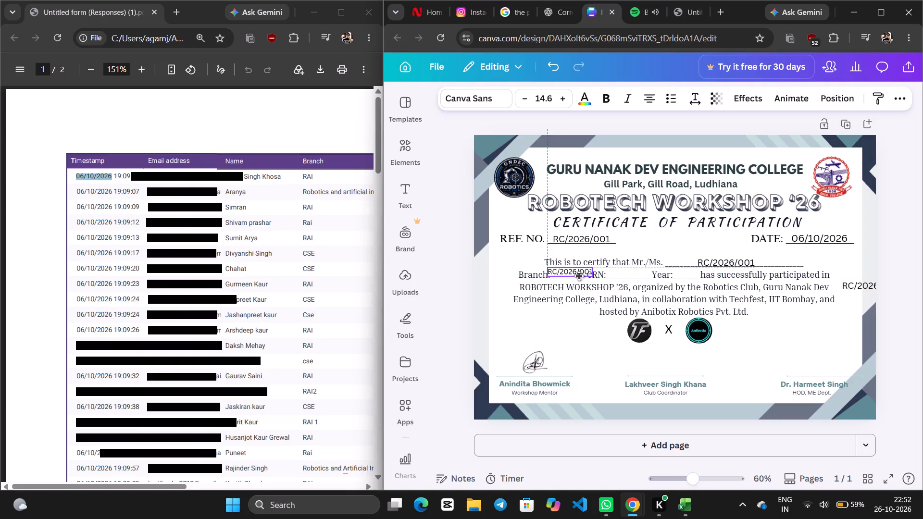
drag(579, 276, 579, 277)
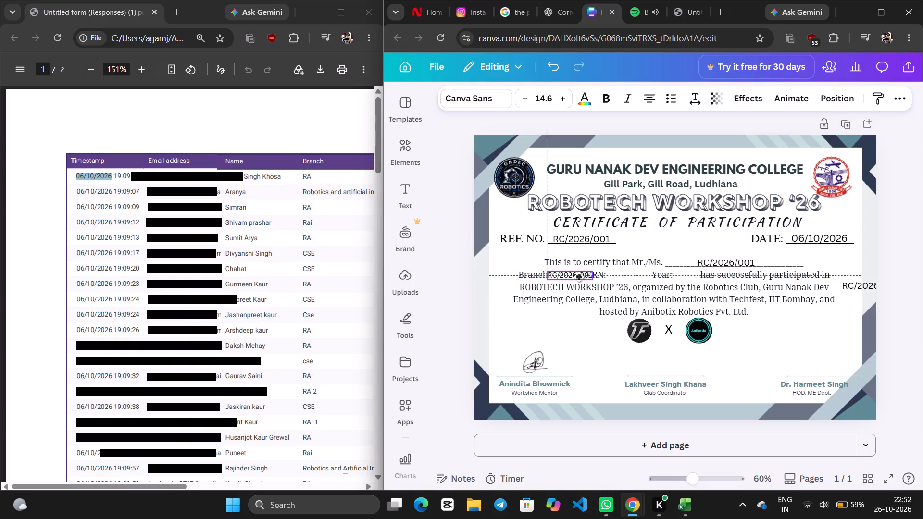
drag(579, 277, 579, 275)
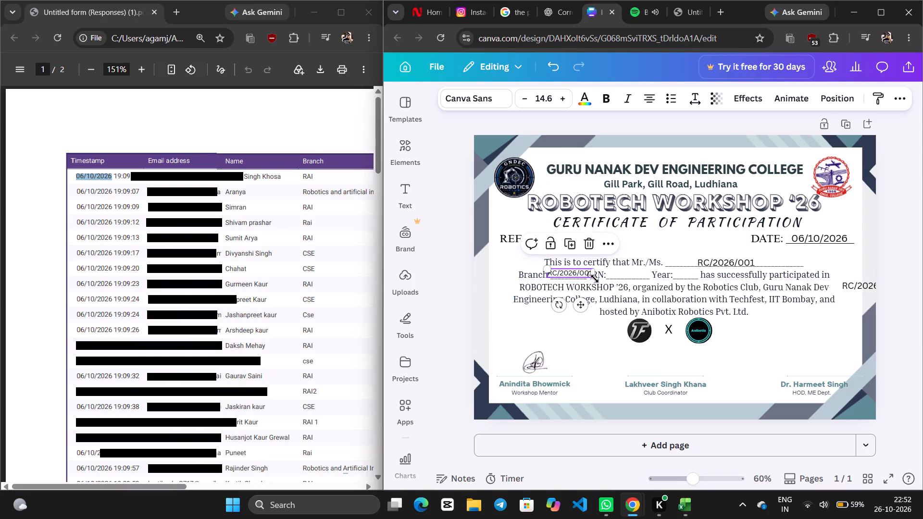
drag(595, 279, 586, 278)
drag(581, 275, 588, 276)
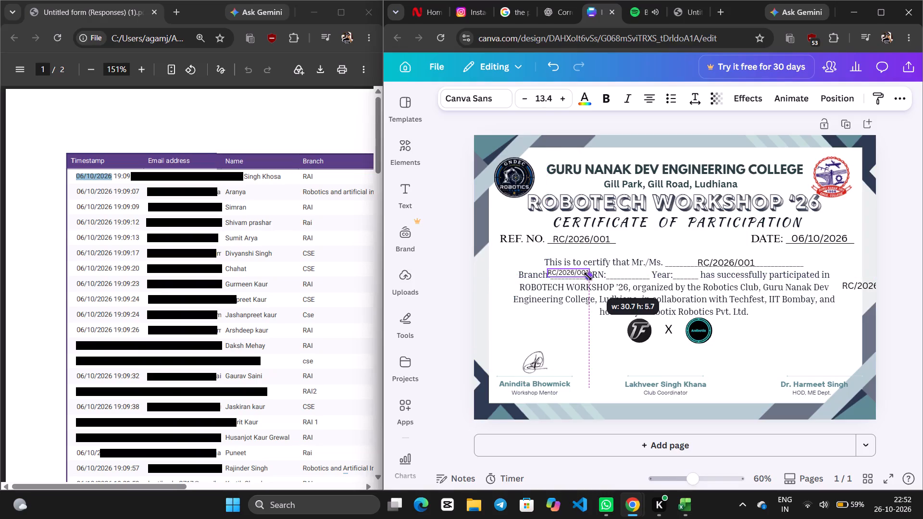
drag(588, 276, 589, 277)
click(575, 273)
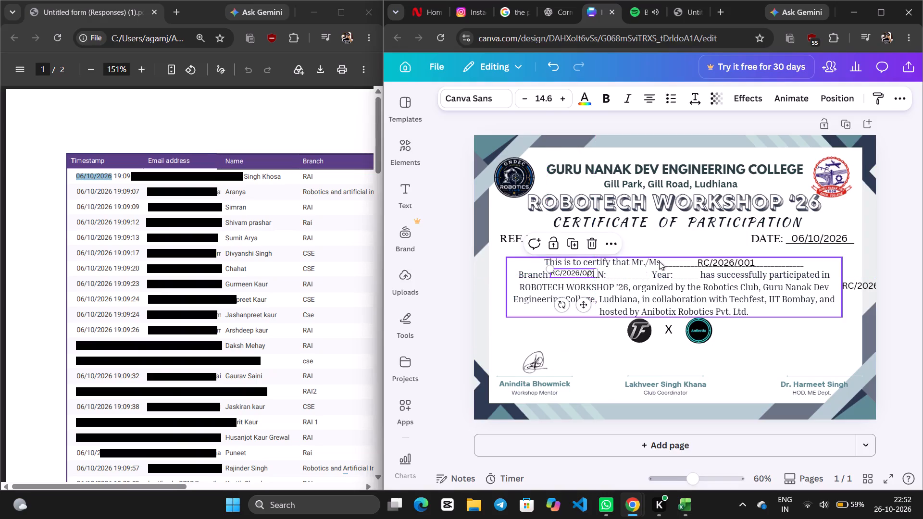
Replace the text on the Branch blank line with 1 and position it on the line.
double_click(575, 272)
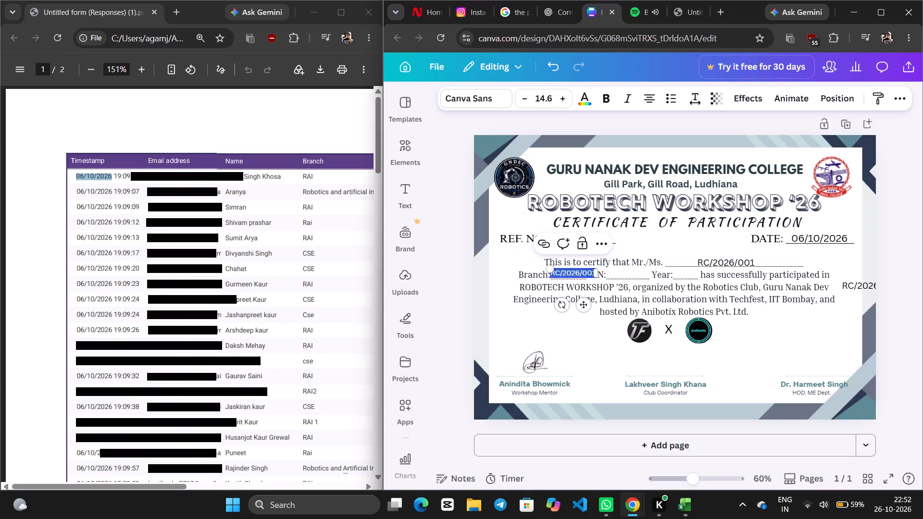
key(1)
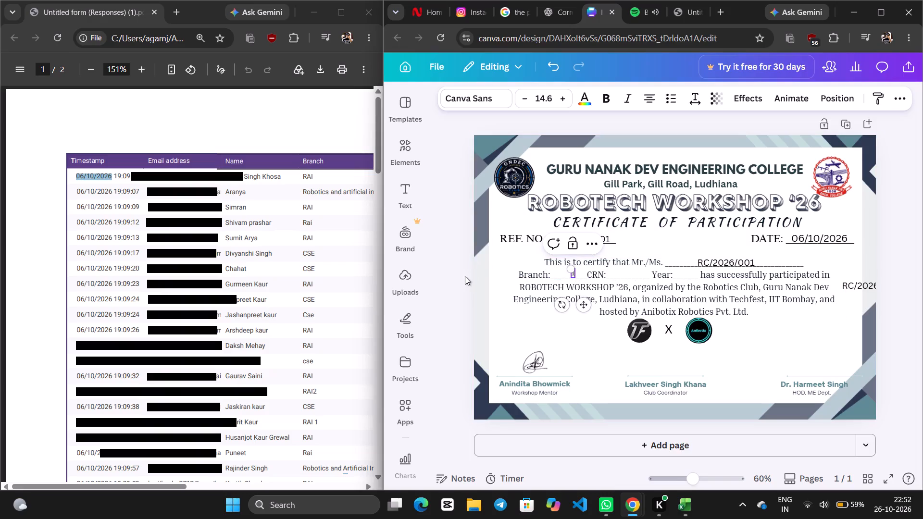
click(465, 277)
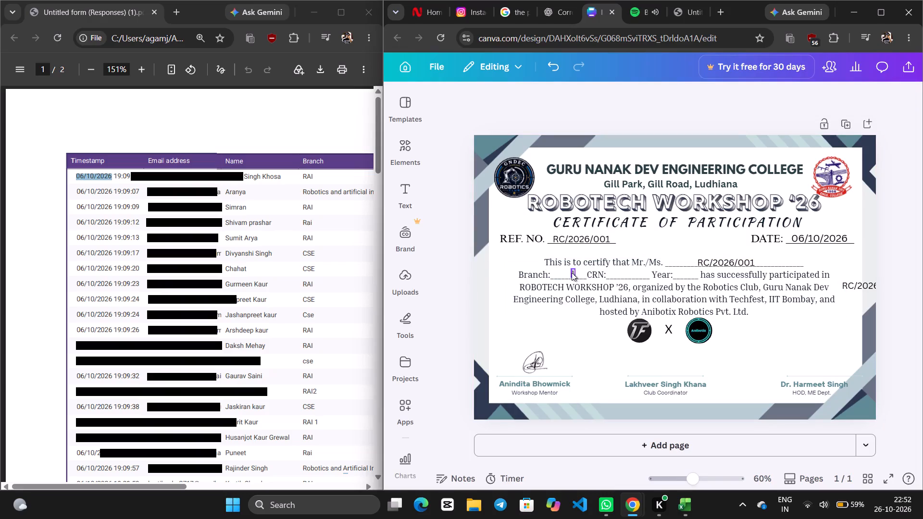
click(572, 272)
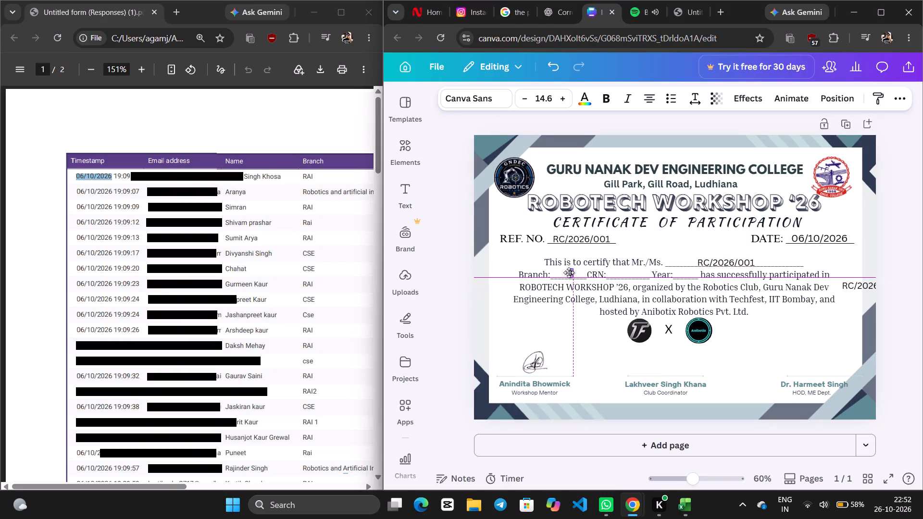
click(444, 284)
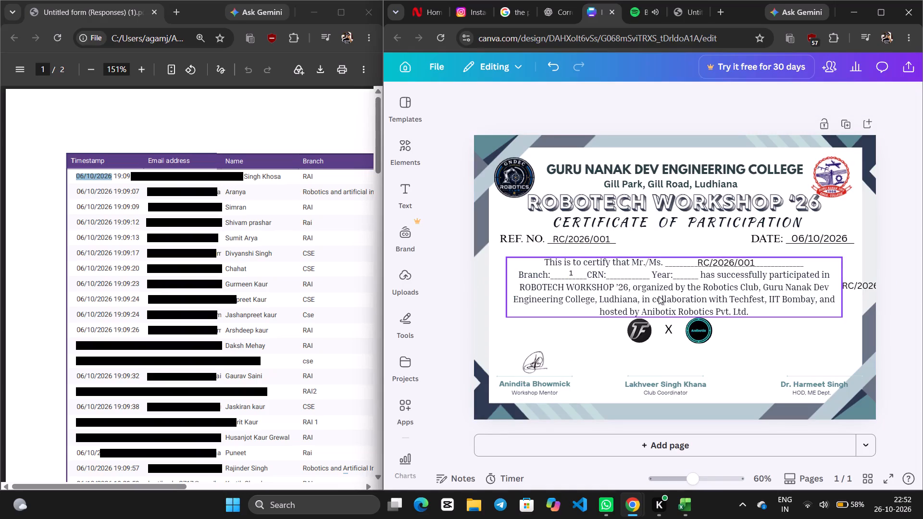
Duplicate the Mr./Ms. line's text box again and fit the copy on the CRN blank line, scaled down to font size 13.2.
click(735, 262)
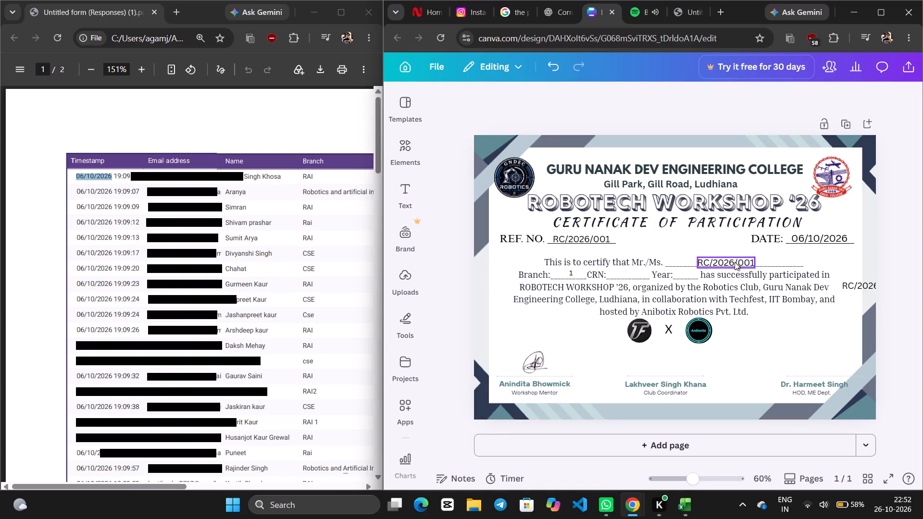
click(723, 233)
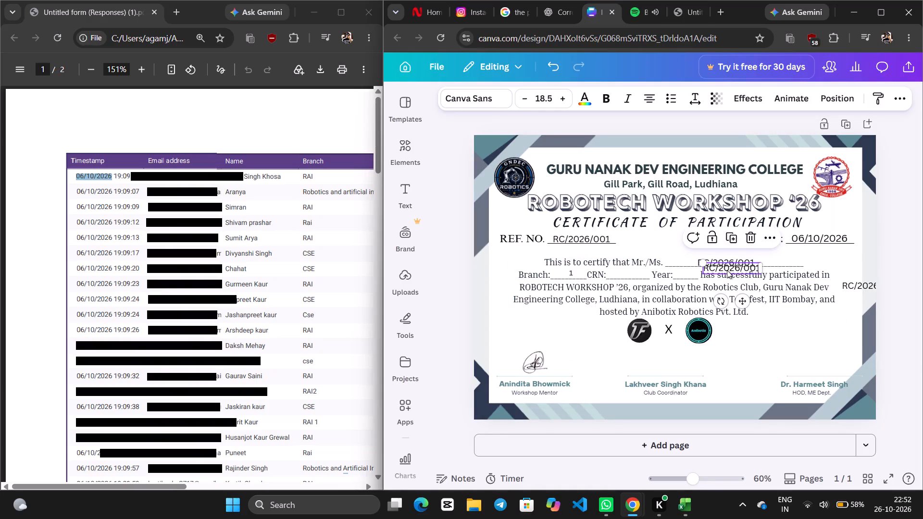
drag(727, 270, 631, 277)
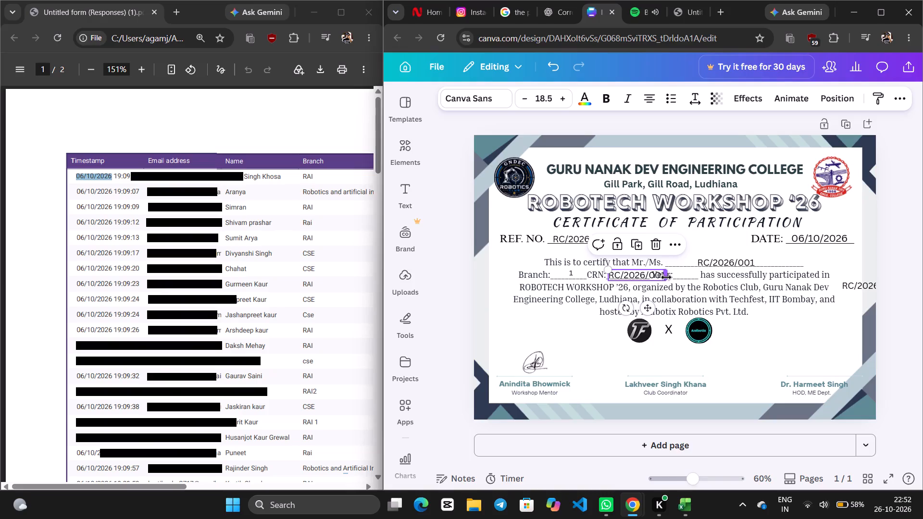
drag(666, 281, 654, 281)
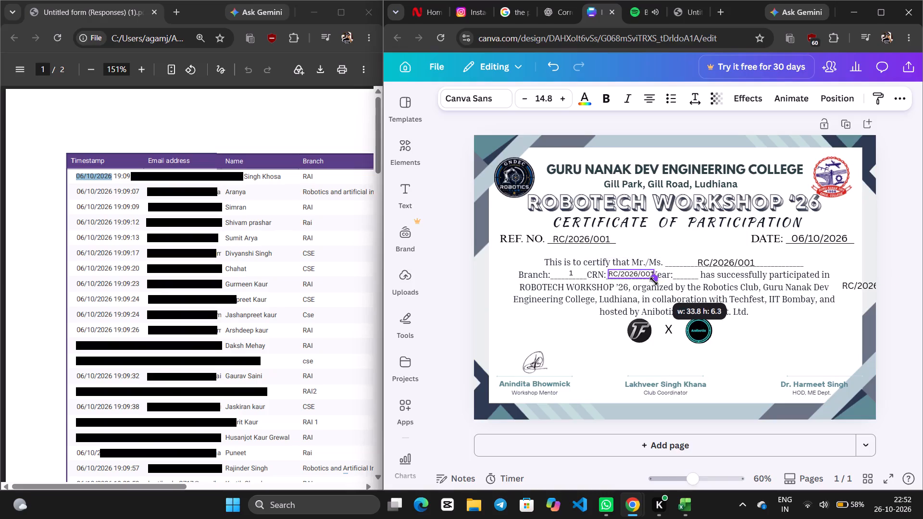
drag(654, 281, 652, 280)
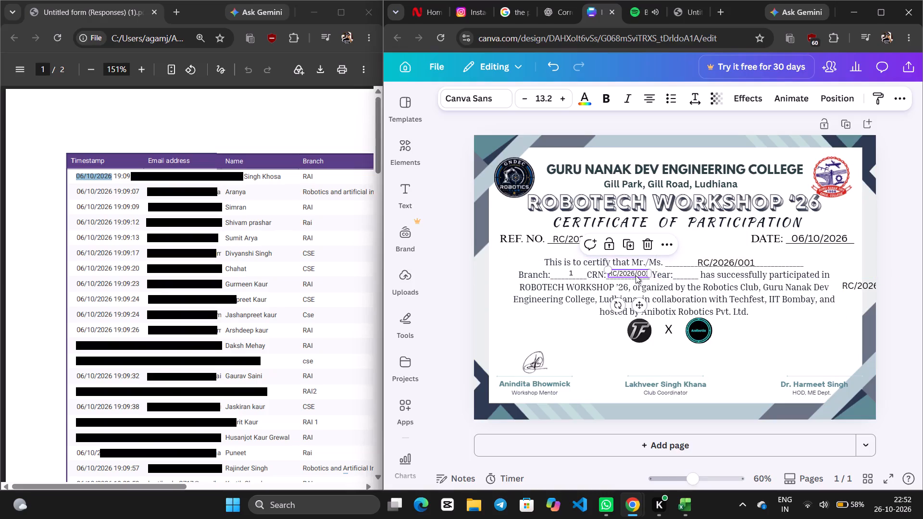
click(635, 275)
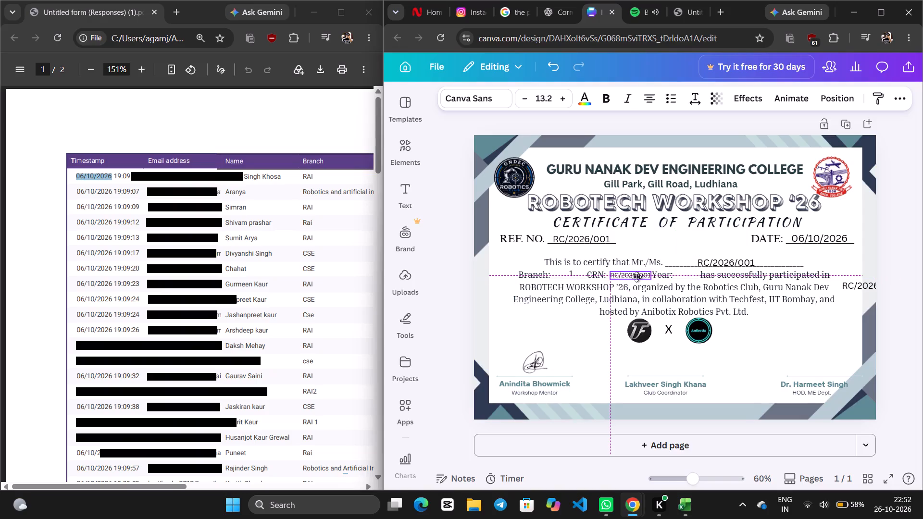
click(453, 271)
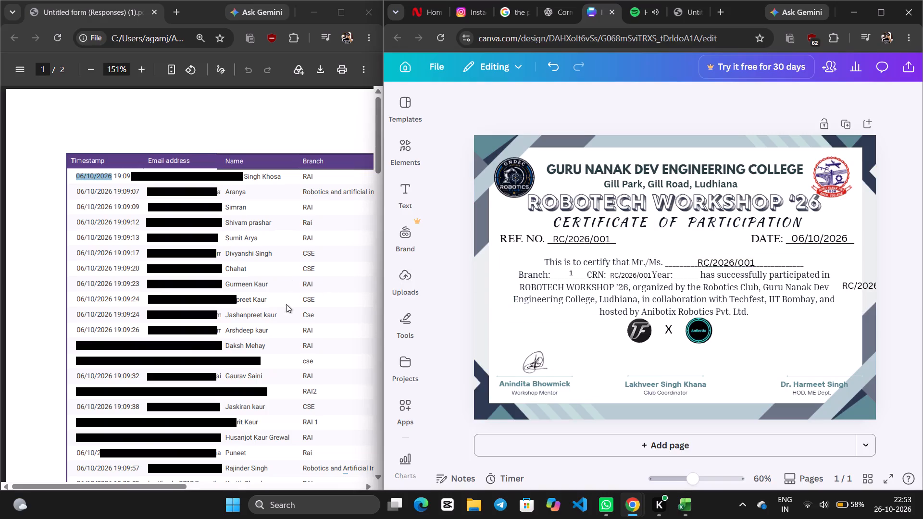
Look across the form responses PDF at the Name, Branch, CRN, URN and Study year columns.
drag(173, 483, 206, 491)
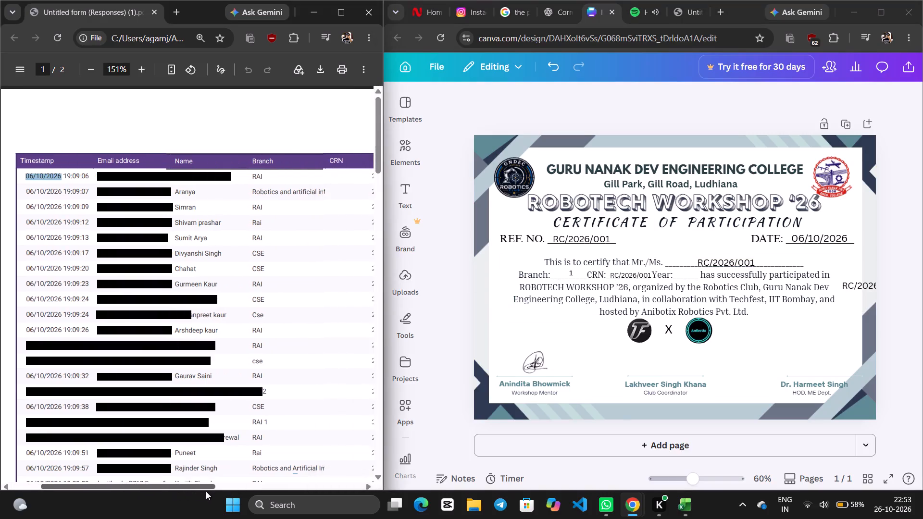
drag(206, 491, 301, 518)
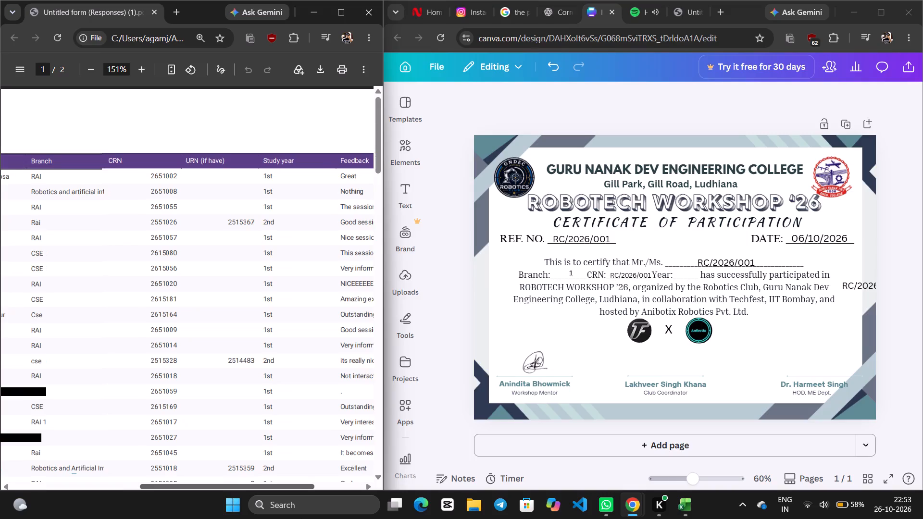
drag(301, 518, 138, 517)
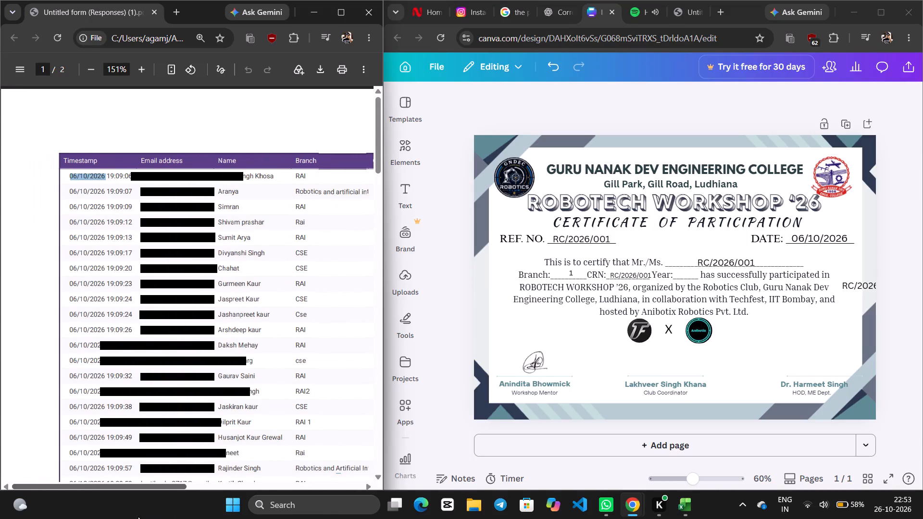
drag(138, 517, 216, 514)
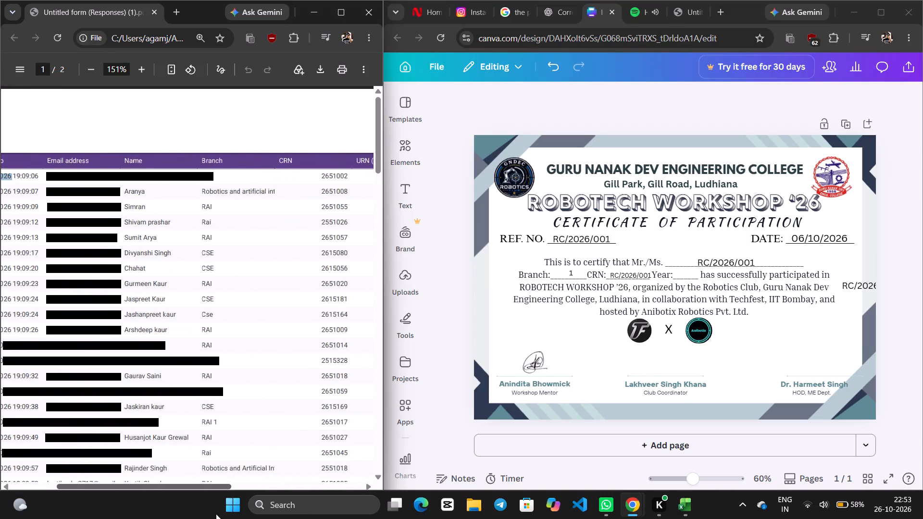
drag(216, 514, 179, 507)
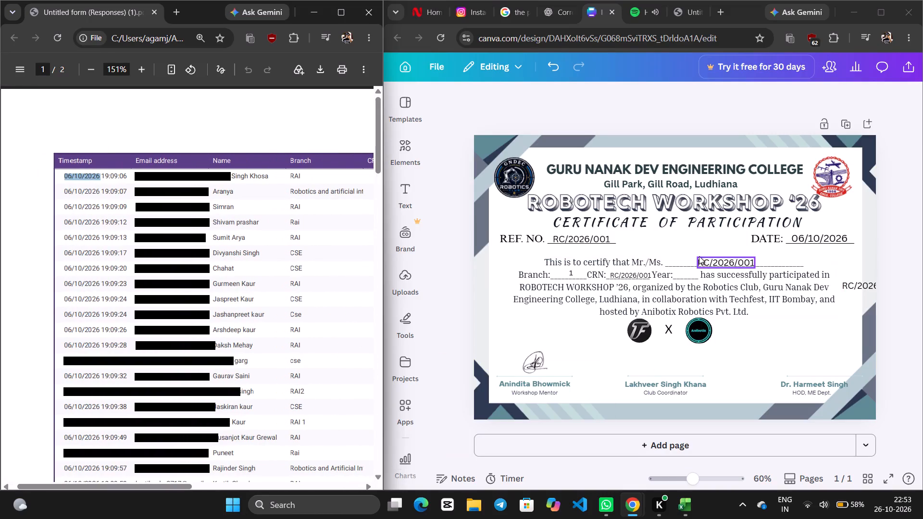
Delete the stray RC/2026/001 text box overhanging the certificate's right edge.
click(683, 273)
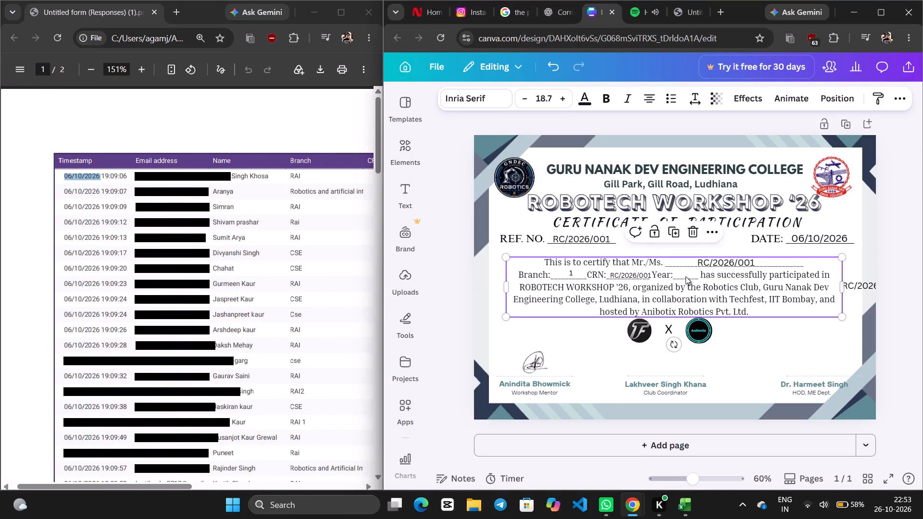
click(869, 290)
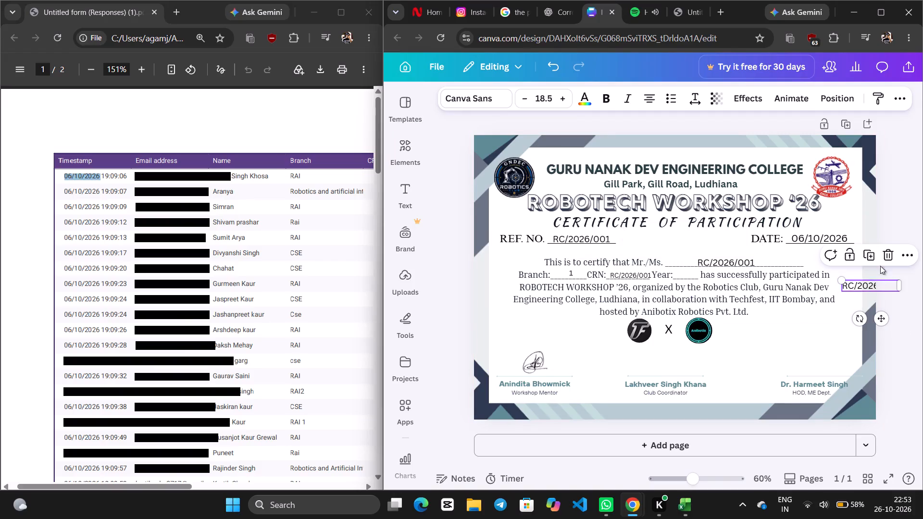
click(889, 260)
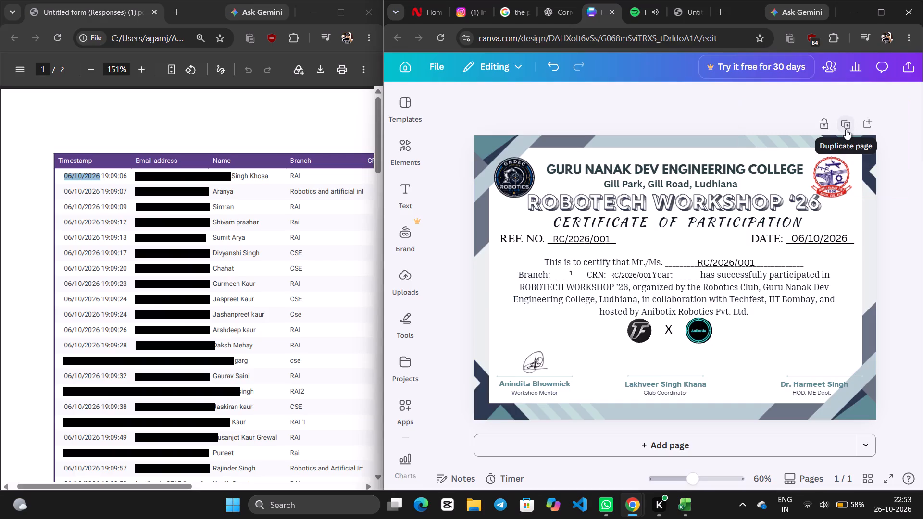
Look through the response rows on both pages of the form responses PDF.
click(86, 188)
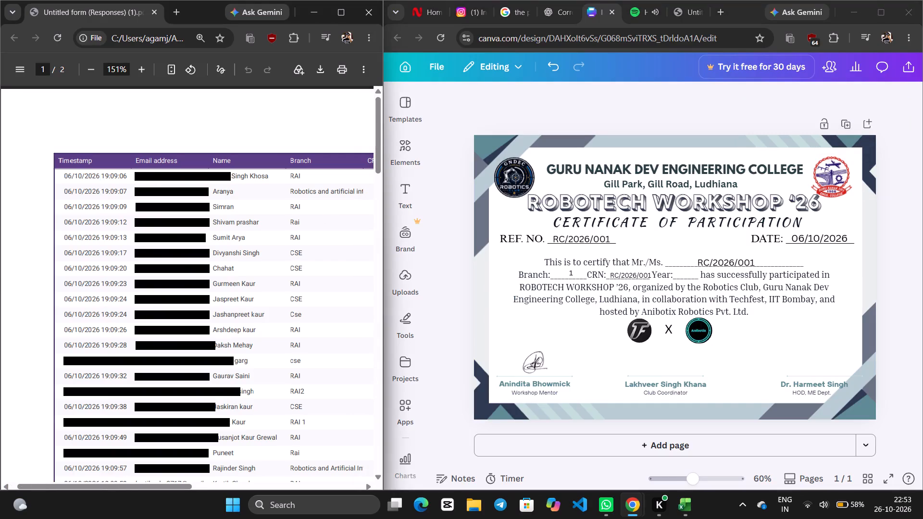
scroll(133, 177, down, 17)
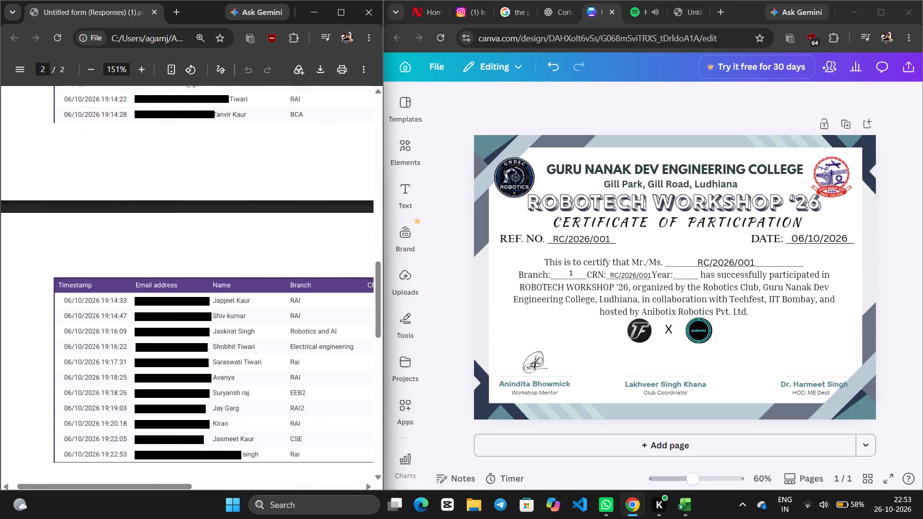
scroll(133, 177, down, 6)
scroll(133, 177, up, 15)
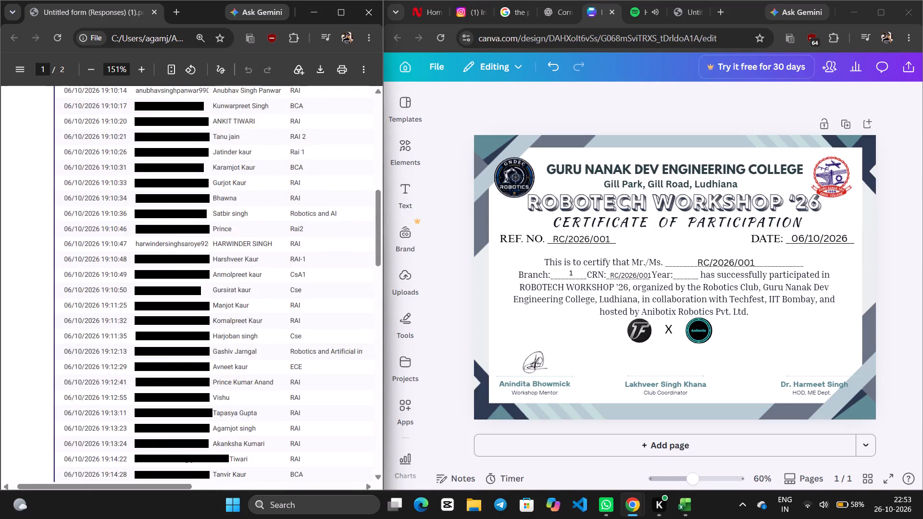
scroll(133, 177, up, 7)
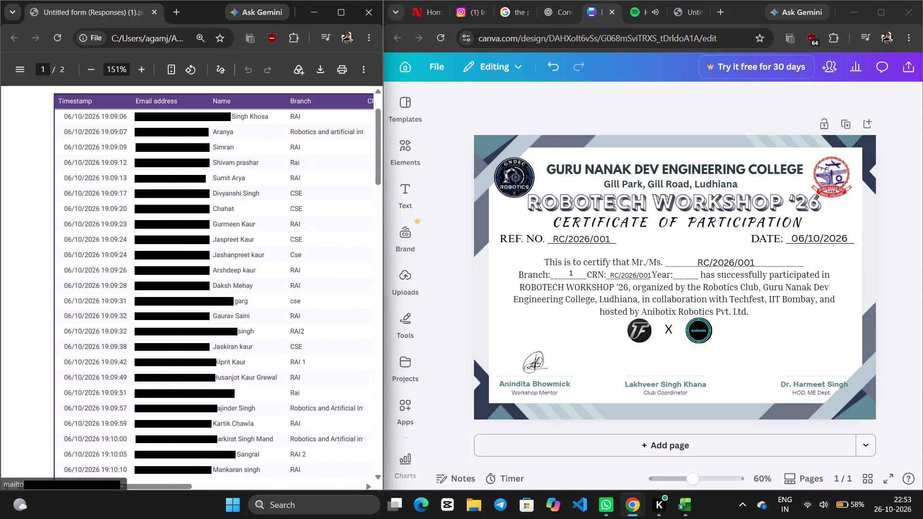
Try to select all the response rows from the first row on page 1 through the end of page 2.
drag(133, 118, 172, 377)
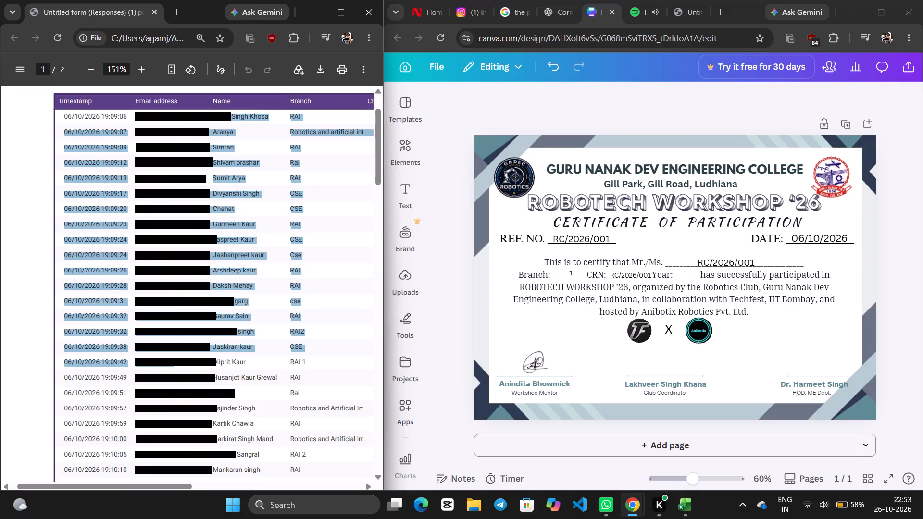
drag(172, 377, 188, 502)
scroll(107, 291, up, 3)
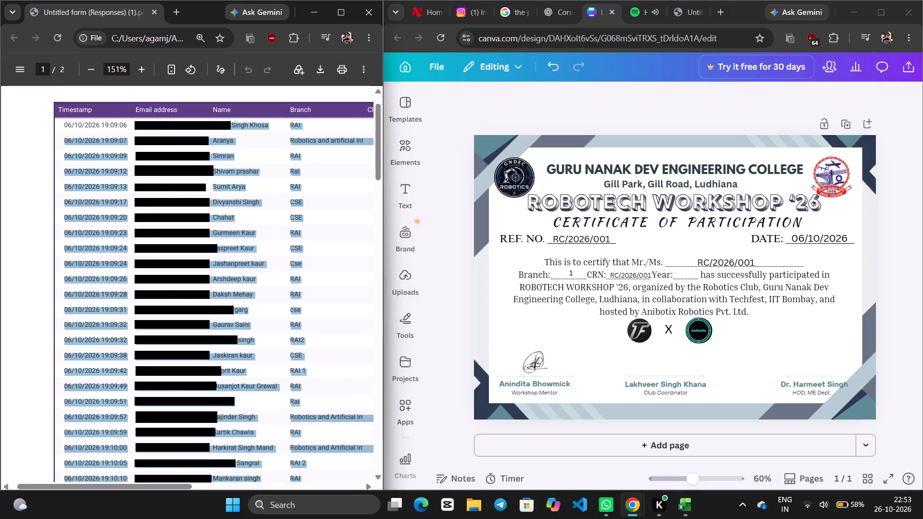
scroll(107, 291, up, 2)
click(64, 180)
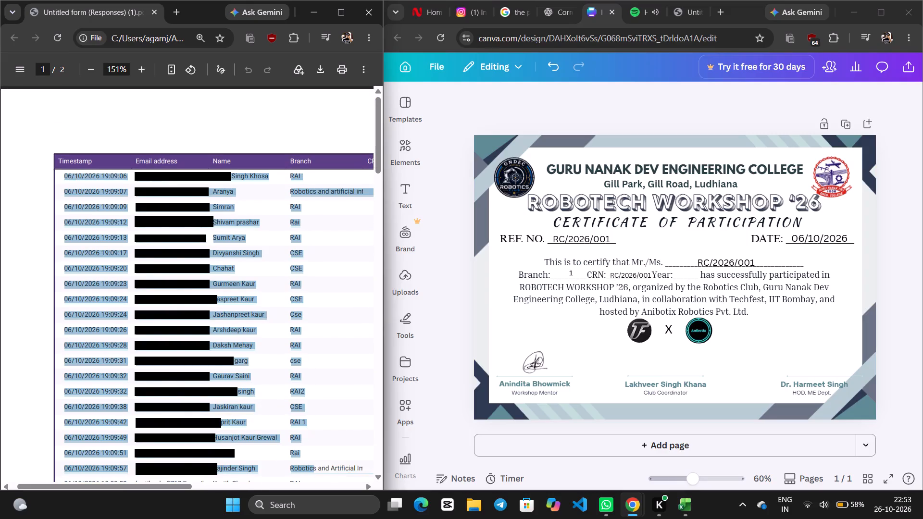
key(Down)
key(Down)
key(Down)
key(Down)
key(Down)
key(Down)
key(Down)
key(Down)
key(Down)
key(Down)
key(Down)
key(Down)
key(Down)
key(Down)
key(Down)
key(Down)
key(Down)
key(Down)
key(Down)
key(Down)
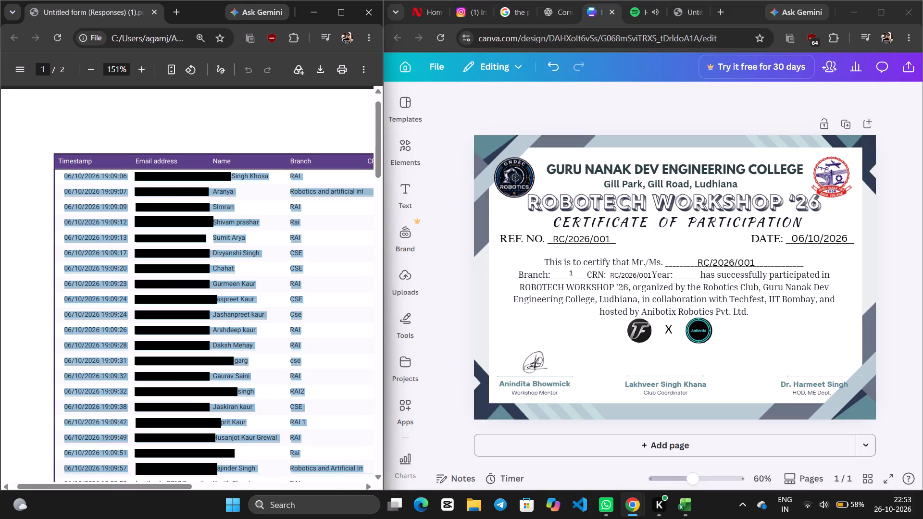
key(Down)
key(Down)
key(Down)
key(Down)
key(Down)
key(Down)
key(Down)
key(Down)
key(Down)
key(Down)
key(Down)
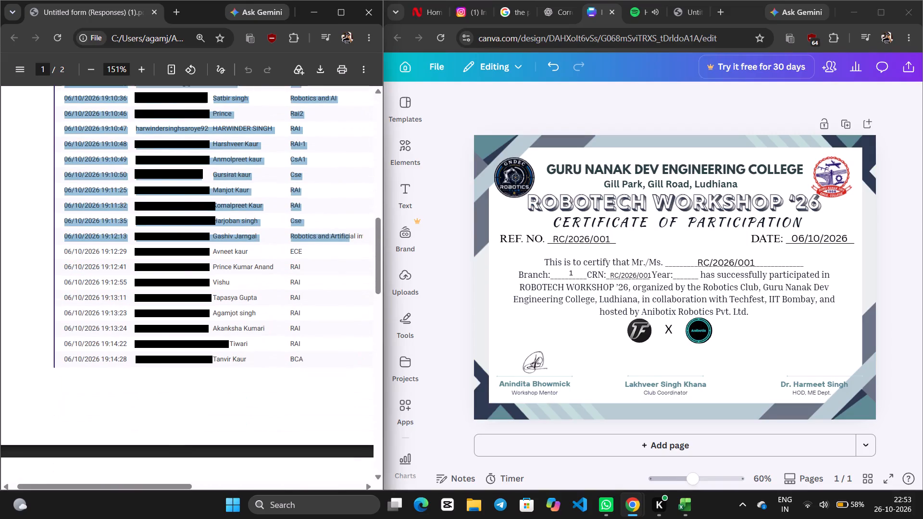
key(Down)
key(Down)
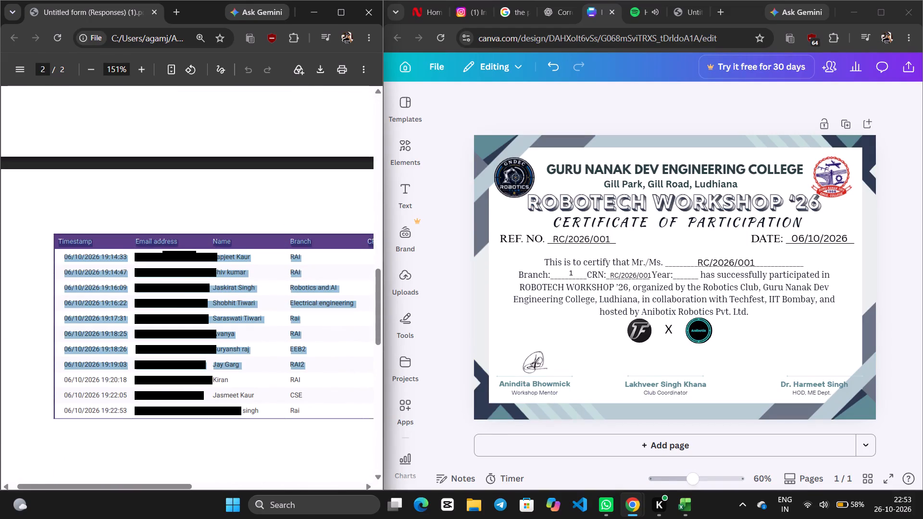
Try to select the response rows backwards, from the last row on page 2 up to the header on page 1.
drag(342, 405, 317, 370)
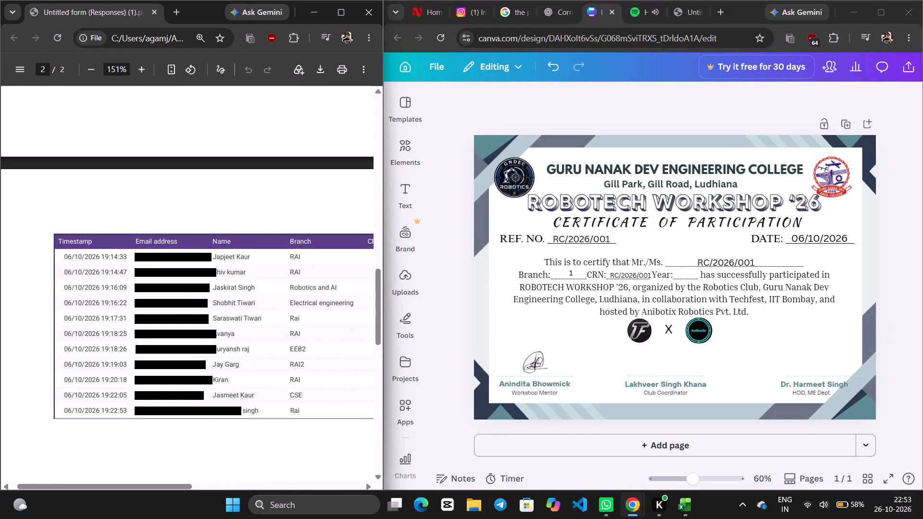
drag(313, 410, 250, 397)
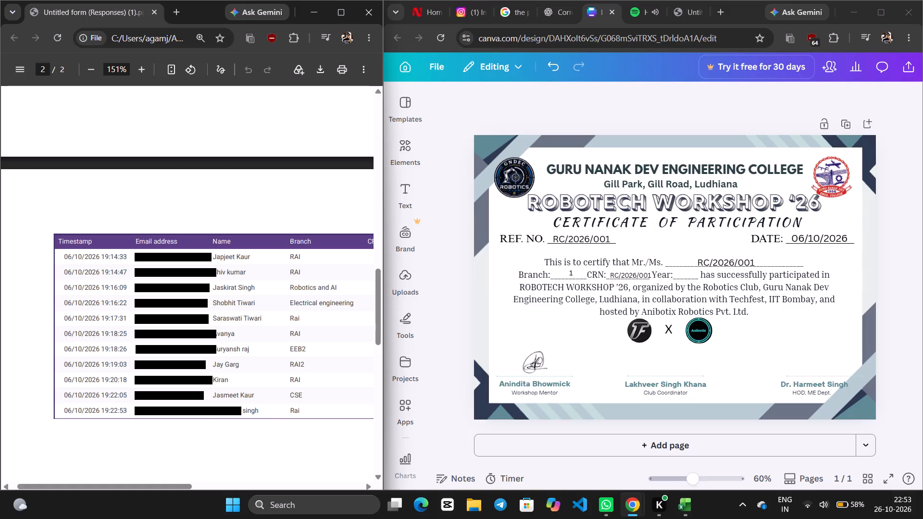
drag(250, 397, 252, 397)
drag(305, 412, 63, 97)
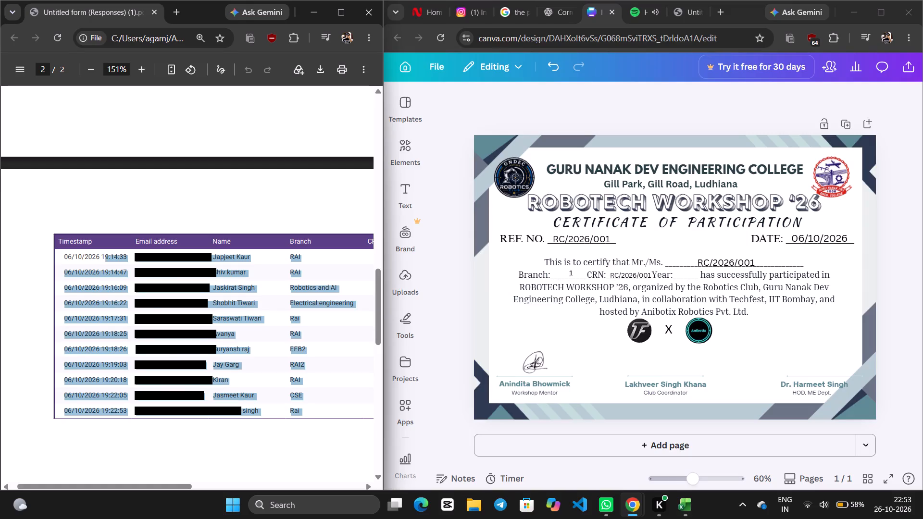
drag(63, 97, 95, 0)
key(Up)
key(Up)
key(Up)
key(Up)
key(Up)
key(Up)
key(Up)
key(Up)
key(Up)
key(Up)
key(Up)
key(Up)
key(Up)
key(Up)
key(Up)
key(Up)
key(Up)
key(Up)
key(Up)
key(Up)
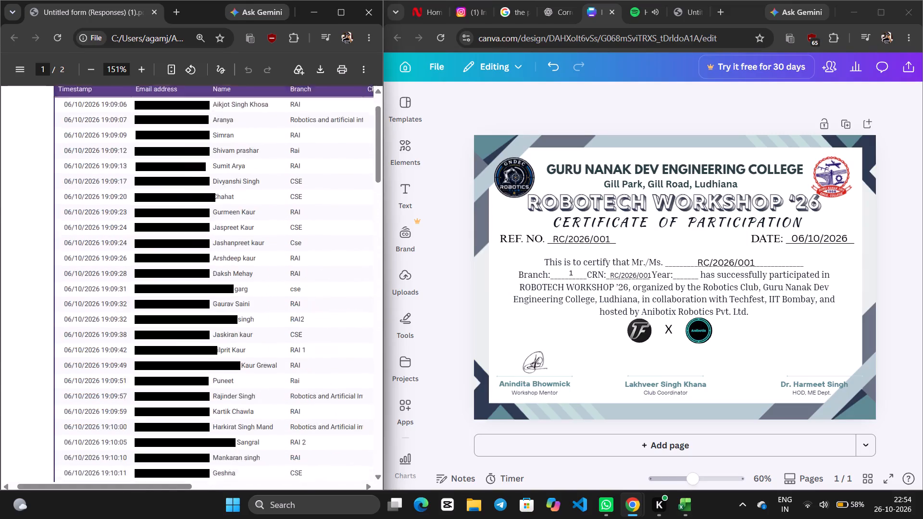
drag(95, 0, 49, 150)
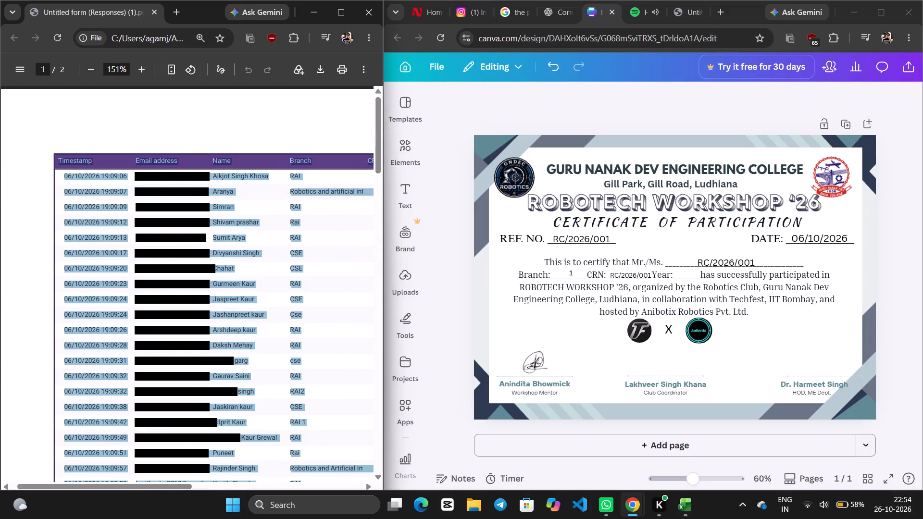
Select the entire content of the form responses PDF and copy it.
key(ctrl+a)
scroll(189, 177, down, 6)
scroll(189, 177, down, 20)
scroll(189, 177, down, 1)
scroll(224, 153, up, 10)
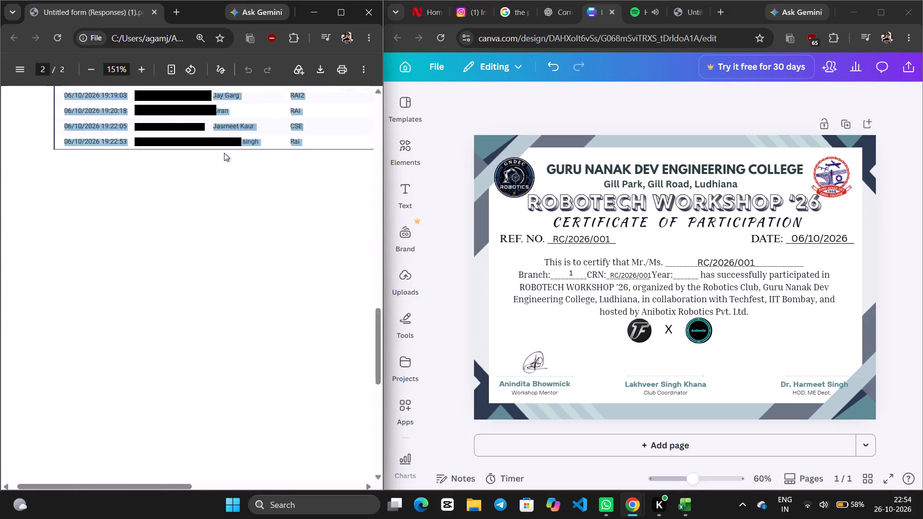
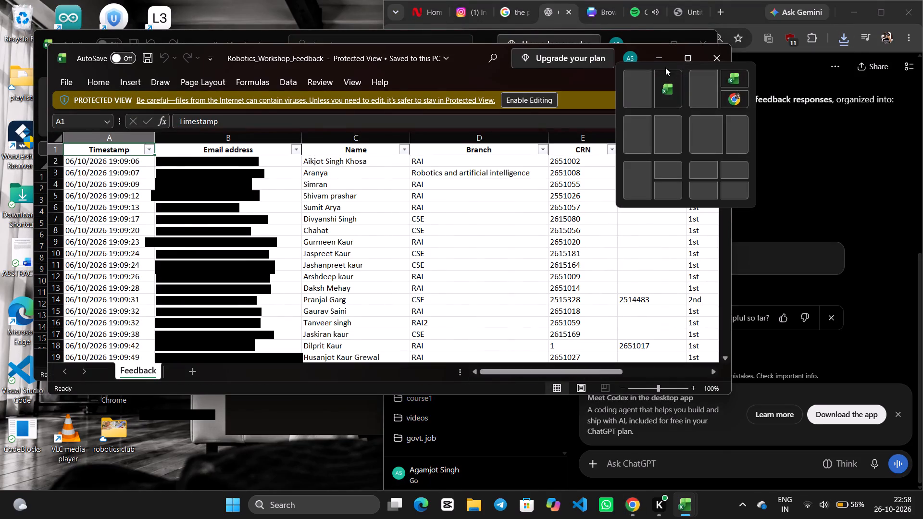
Place the feedback workbook on the left half of the screen beside the Canva certificate, closing blank Book1 without saving.
click(638, 81)
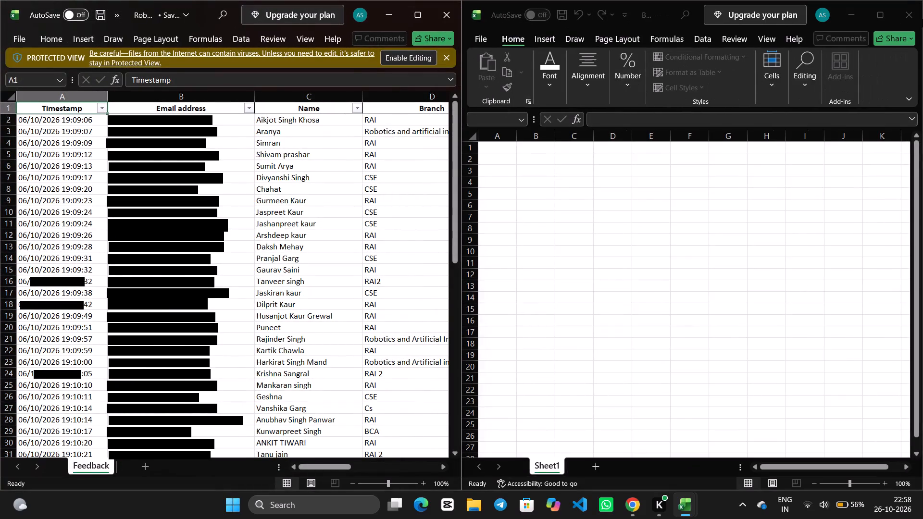
click(912, 17)
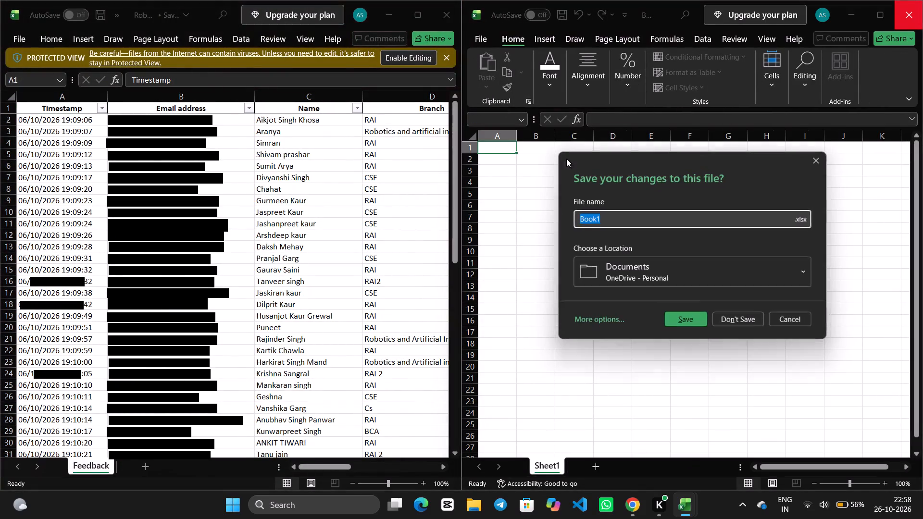
click(732, 322)
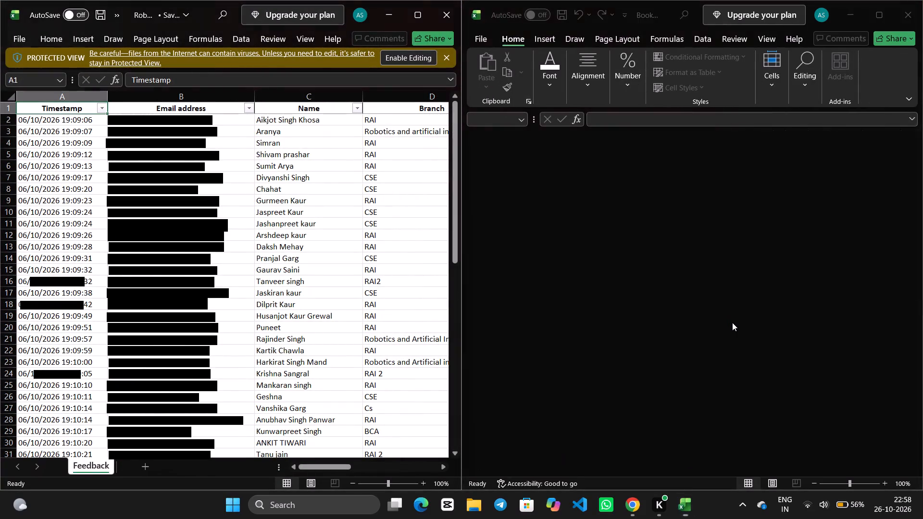
click(608, 15)
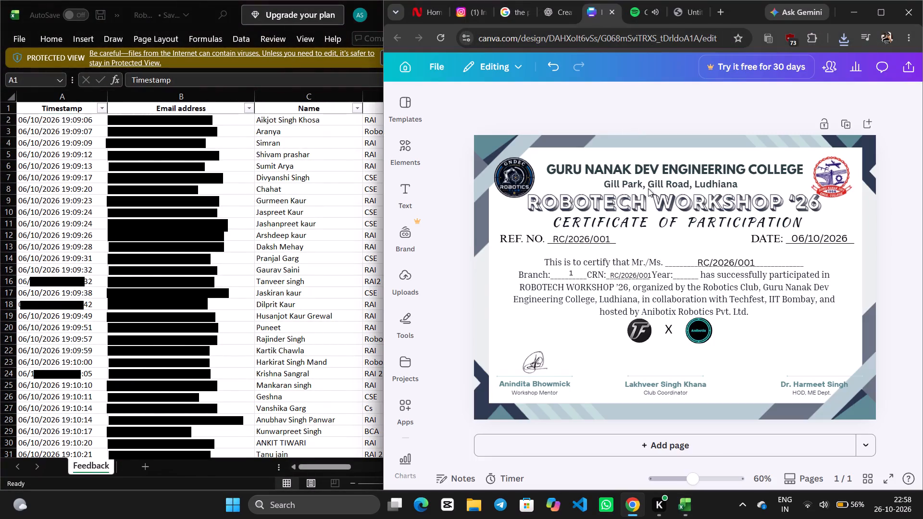
Look through the feedback sheet's Name, Branch, CRN, URN and Study year columns for the details the certificate needs.
scroll(238, 259, up, 3)
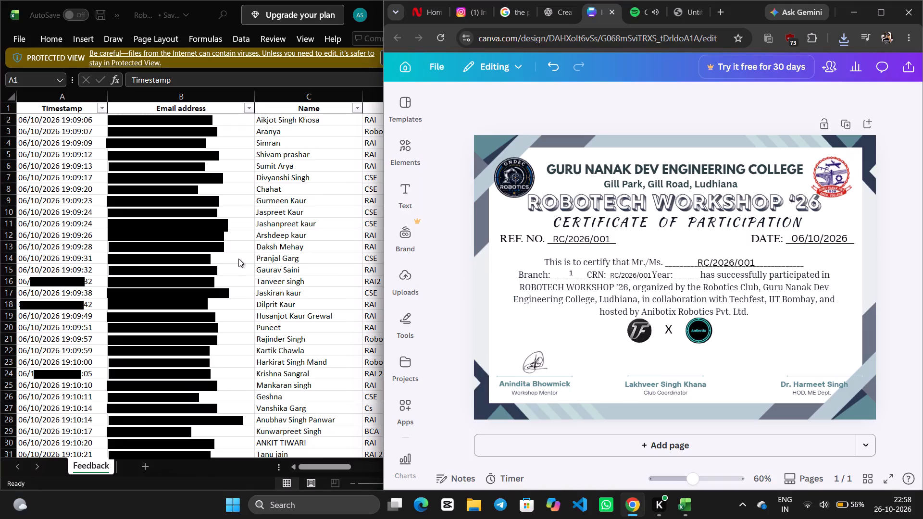
scroll(238, 259, up, 3)
scroll(234, 184, down, 2)
scroll(234, 184, up, 5)
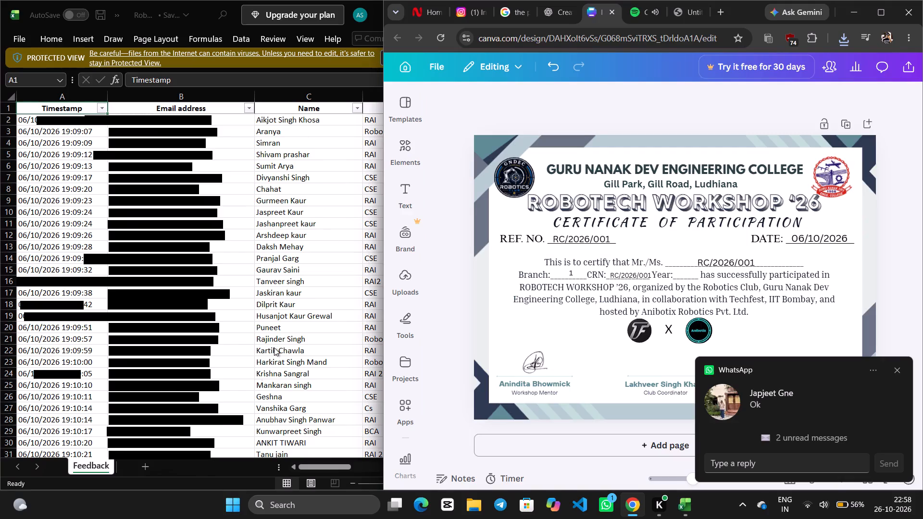
drag(308, 469, 315, 470)
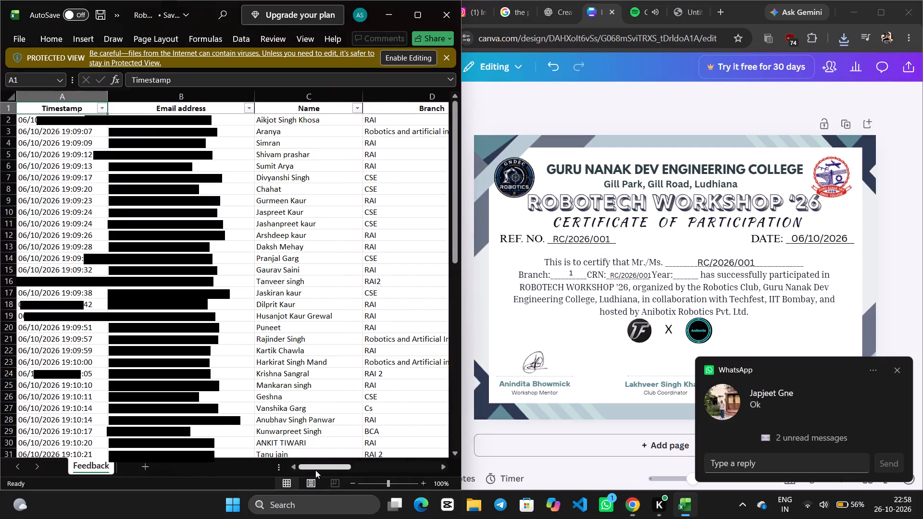
drag(315, 470, 343, 471)
drag(342, 465, 374, 474)
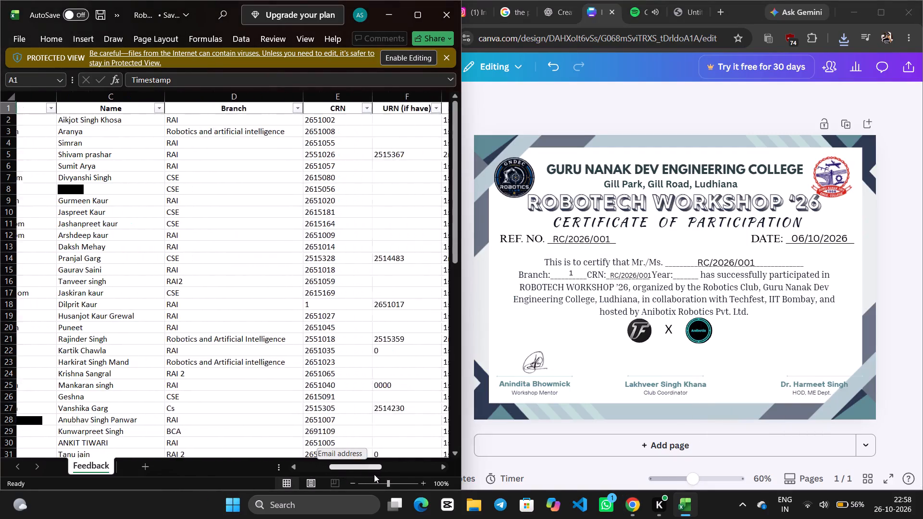
drag(374, 474, 375, 475)
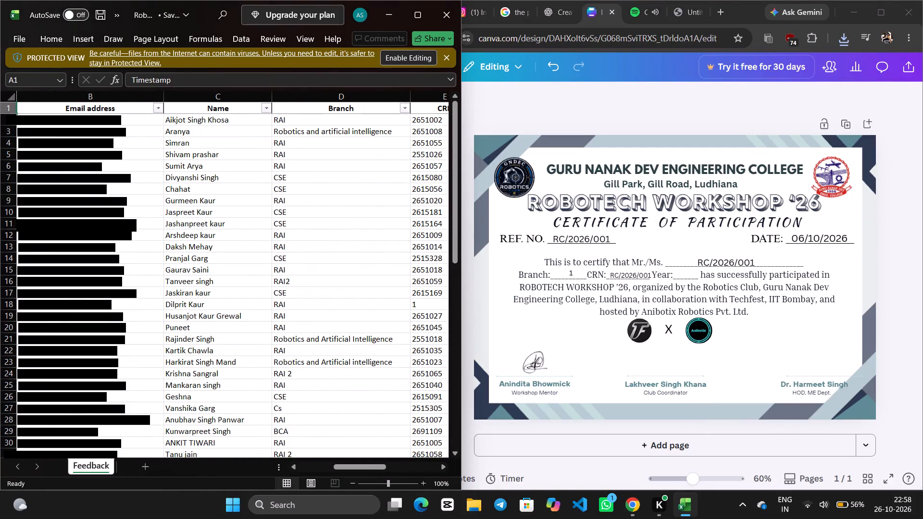
click(212, 121)
click(219, 121)
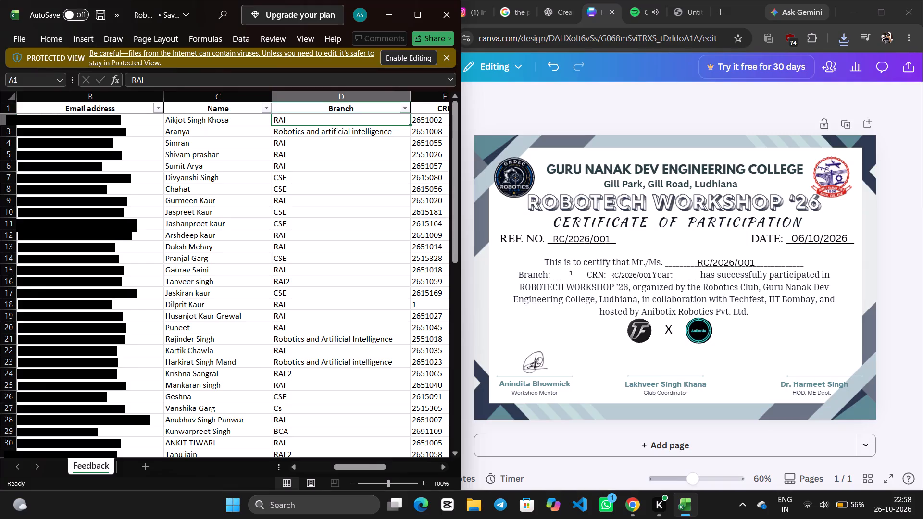
drag(343, 470, 357, 473)
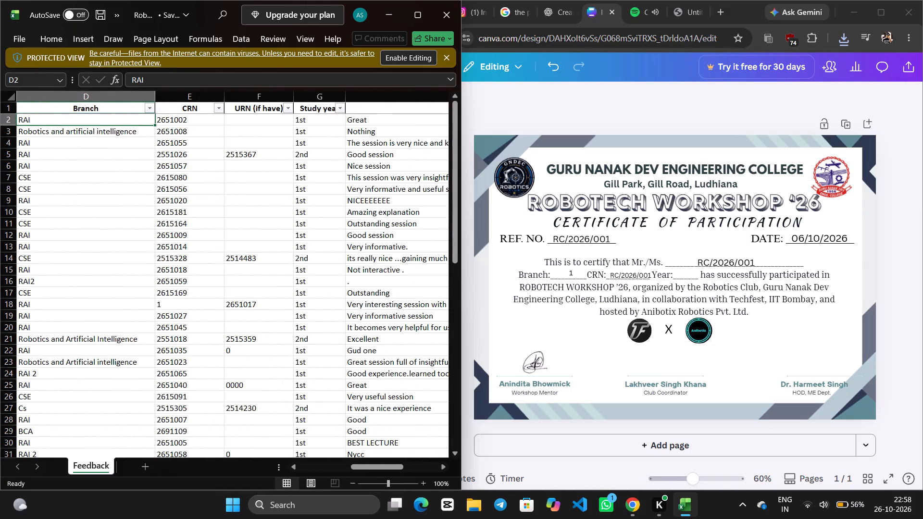
drag(366, 465, 366, 466)
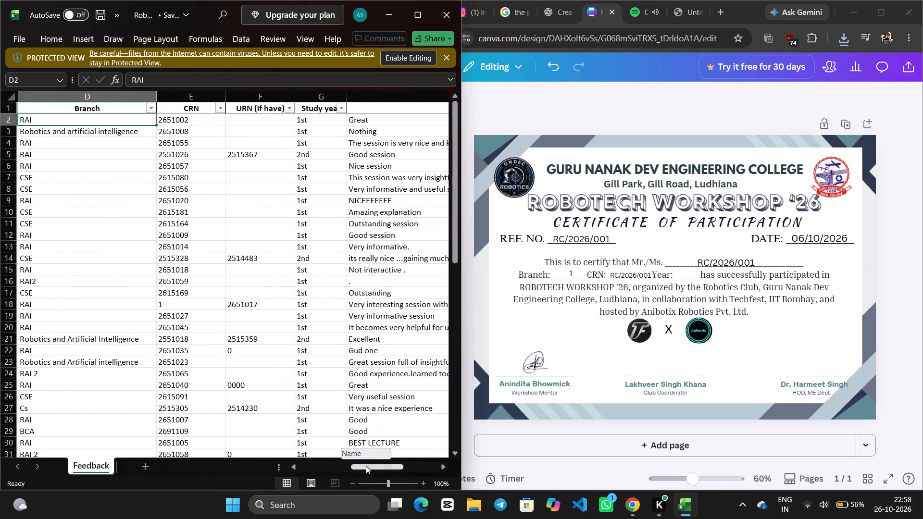
drag(366, 466, 345, 471)
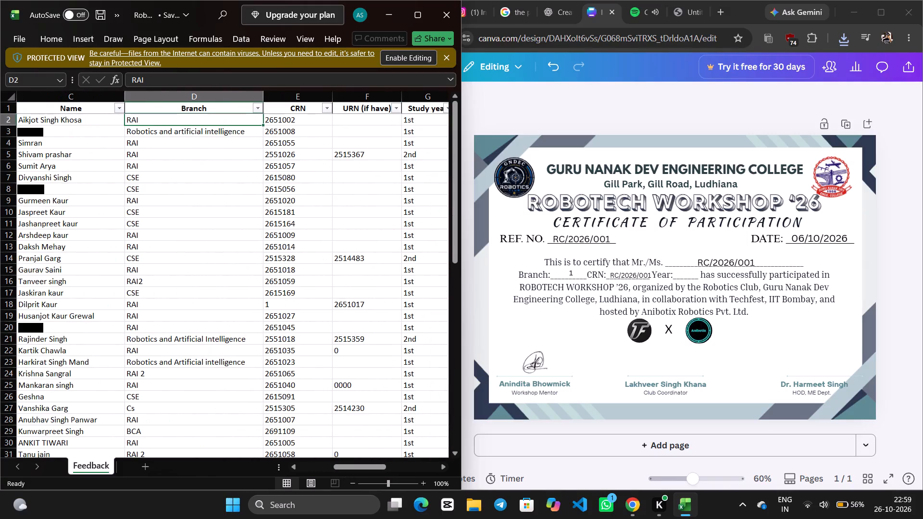
Copy the first participant's name from cell C2 of the Feedback sheet.
click(64, 118)
click(70, 119)
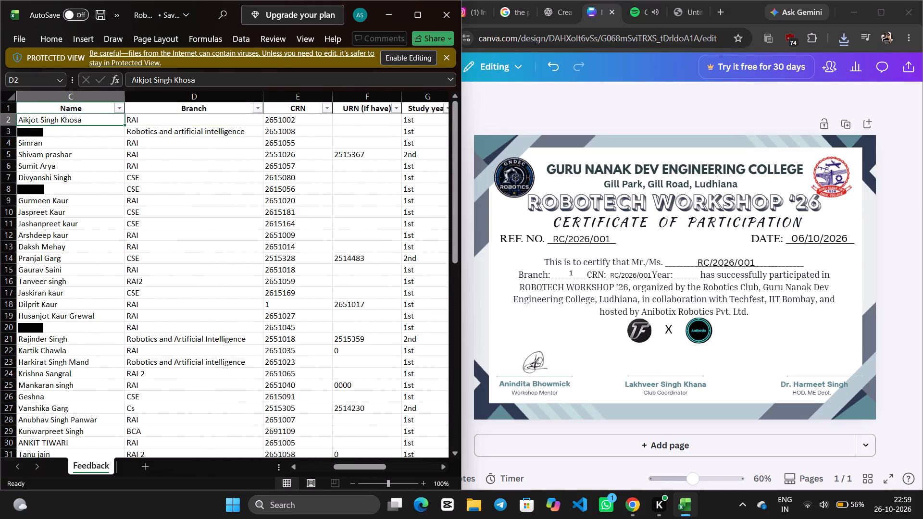
key(ctrl+c)
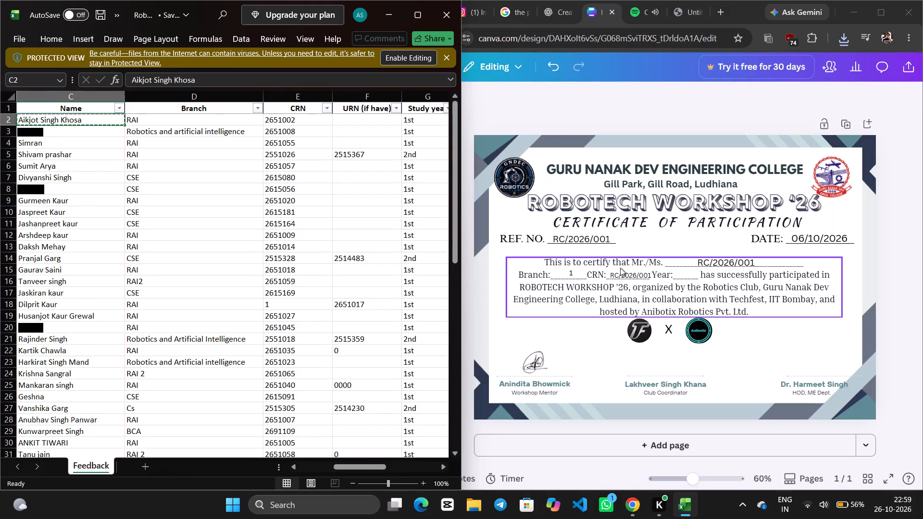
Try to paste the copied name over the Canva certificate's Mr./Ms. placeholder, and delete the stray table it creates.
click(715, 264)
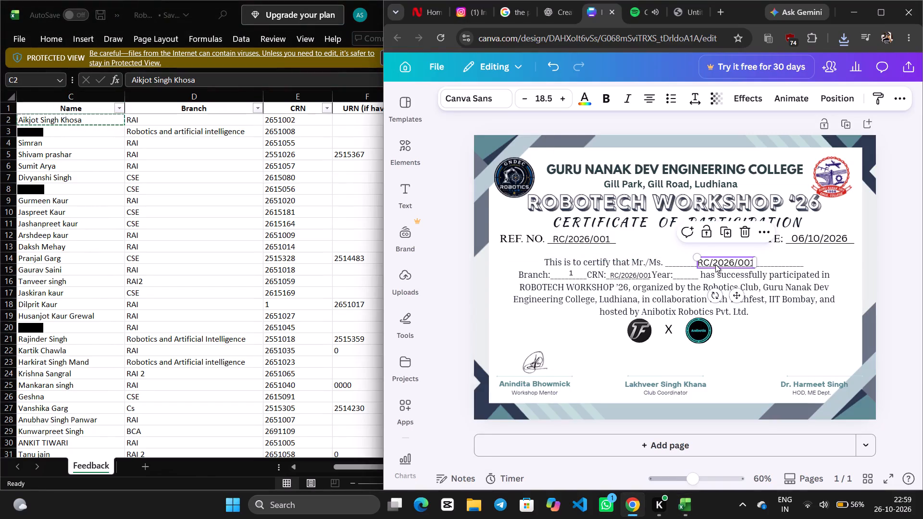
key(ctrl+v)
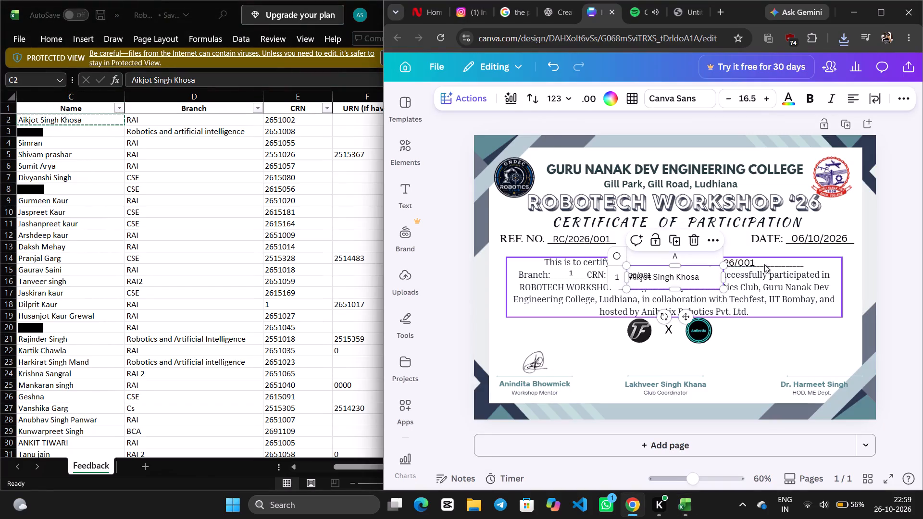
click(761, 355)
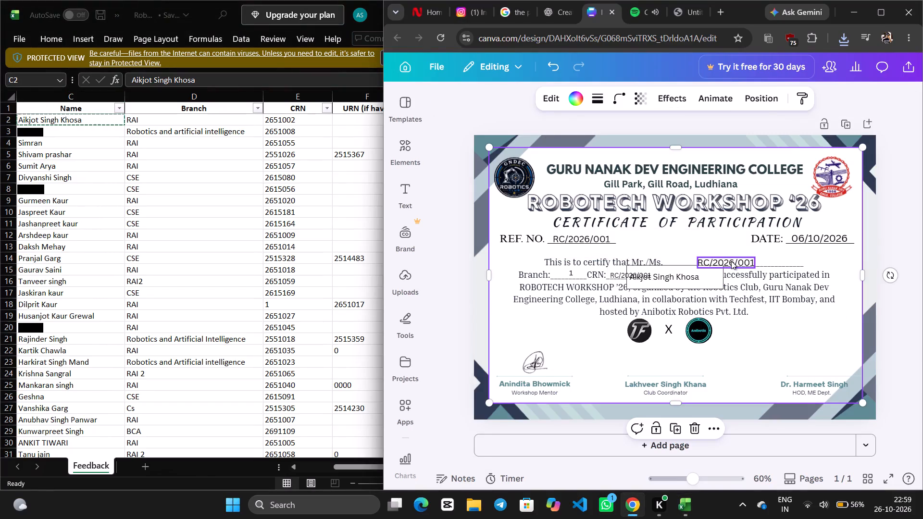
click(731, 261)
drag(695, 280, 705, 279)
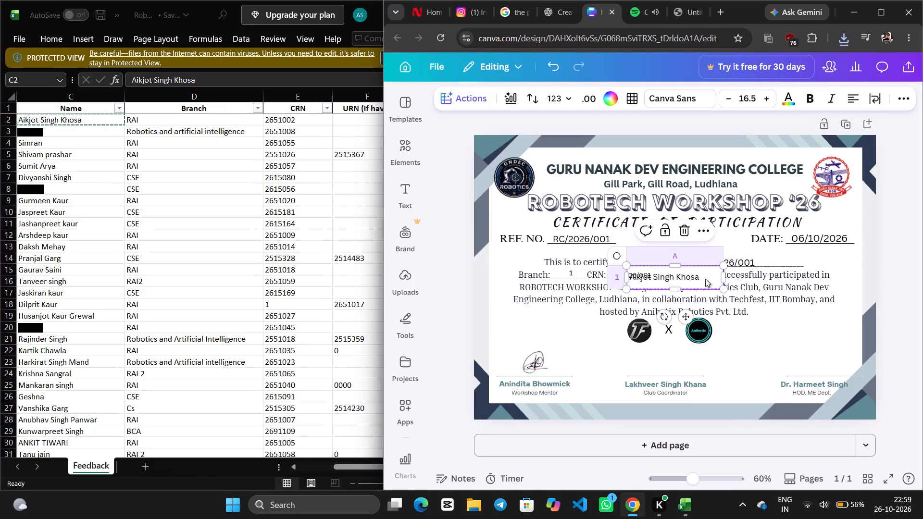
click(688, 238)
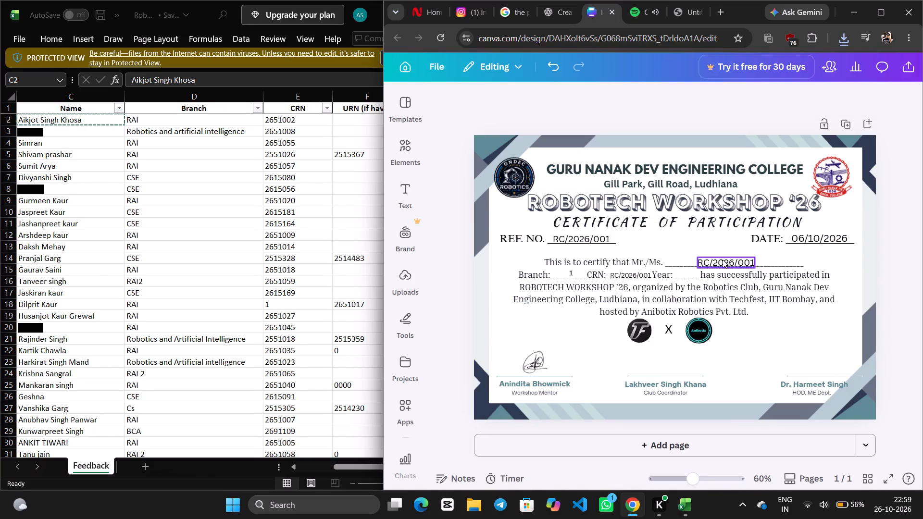
Replace the RC/2026/001 placeholder text on the certificate's Mr./Ms. line with the copied participant name.
click(723, 259)
double_click(723, 259)
key(ctrl+v)
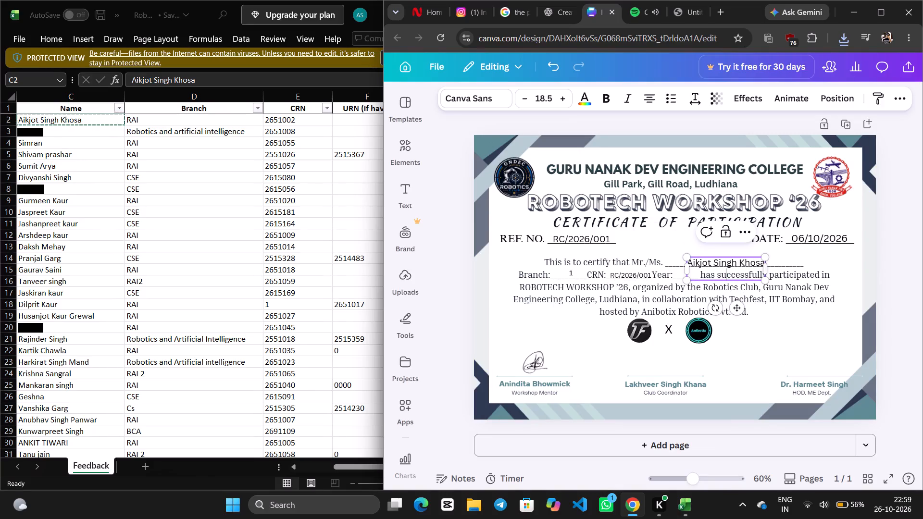
click(801, 374)
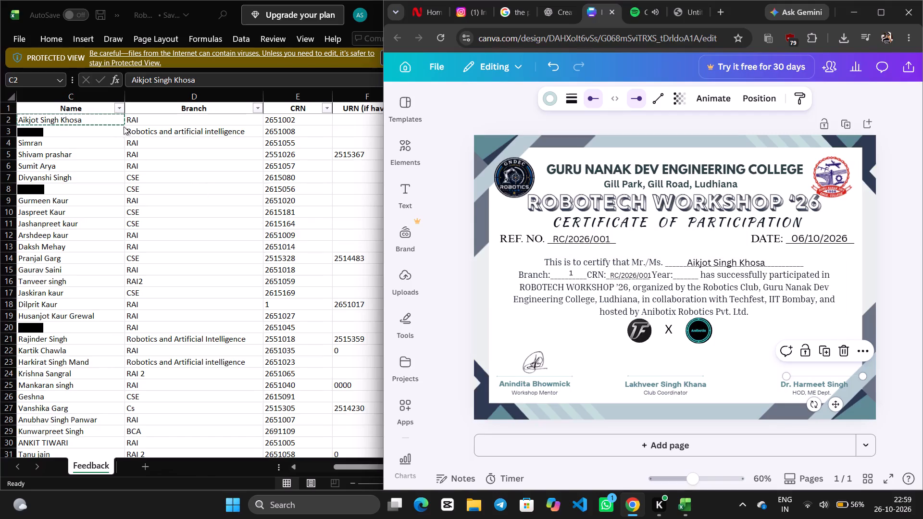
Copy the first participant's branch, RAI, from cell D2 of the Feedback sheet.
click(140, 119)
click(140, 119)
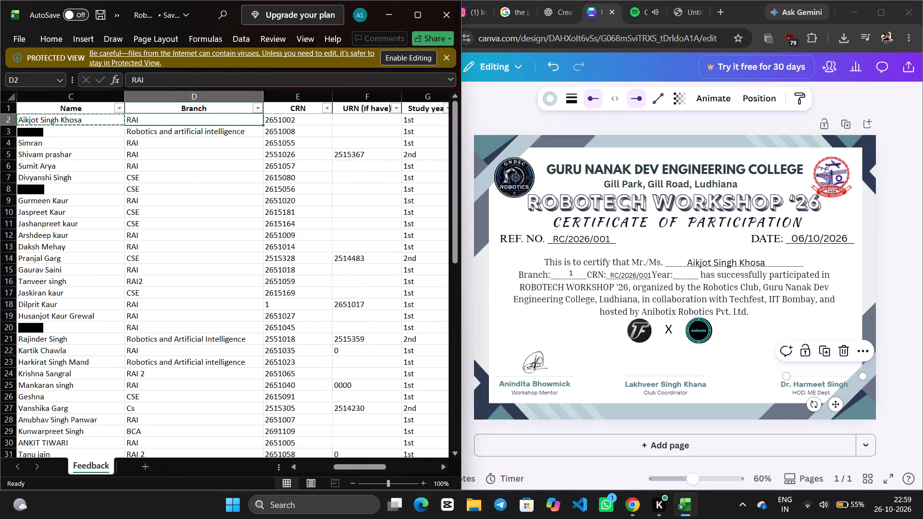
key(ctrl+c)
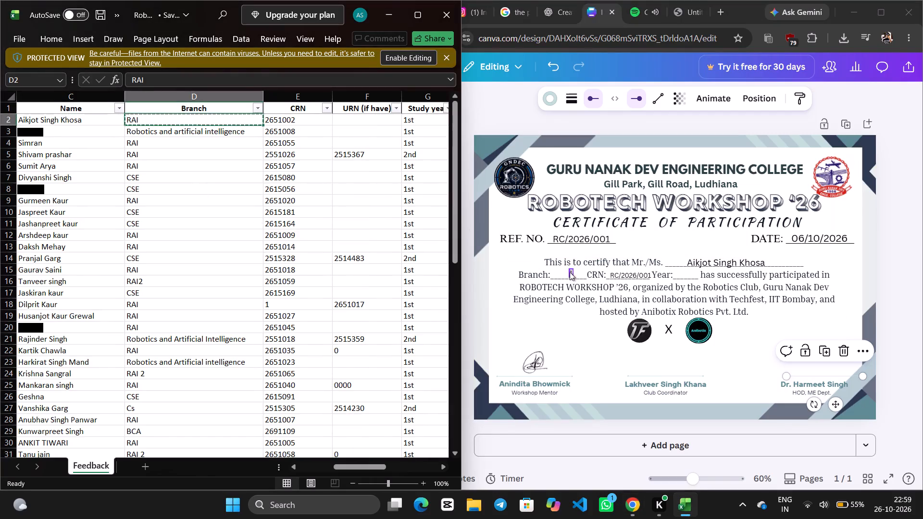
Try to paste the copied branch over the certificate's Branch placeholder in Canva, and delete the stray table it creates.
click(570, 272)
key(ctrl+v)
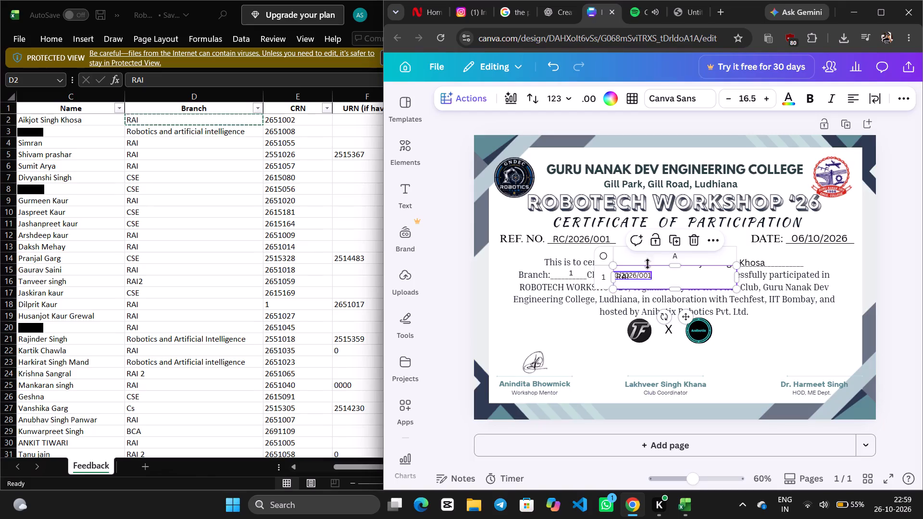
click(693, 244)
Replace the certificate's Branch placeholder 1 with the copied RAI, enlarge it to size 20.7 and remove its extra blank line.
click(569, 274)
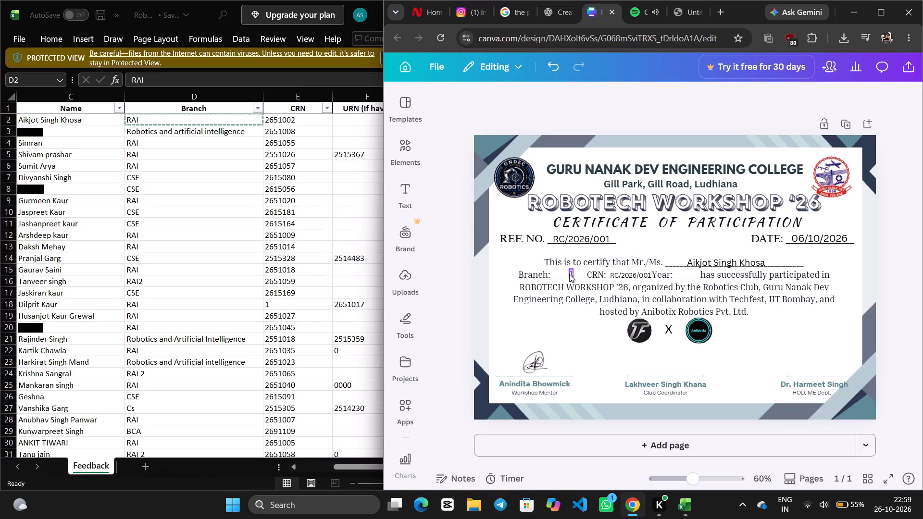
double_click(569, 274)
key(ctrl+v)
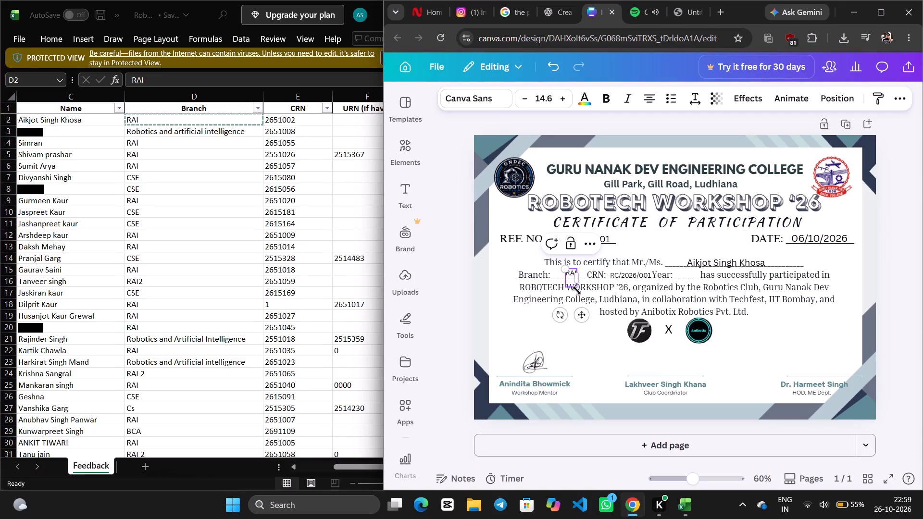
drag(577, 290, 588, 296)
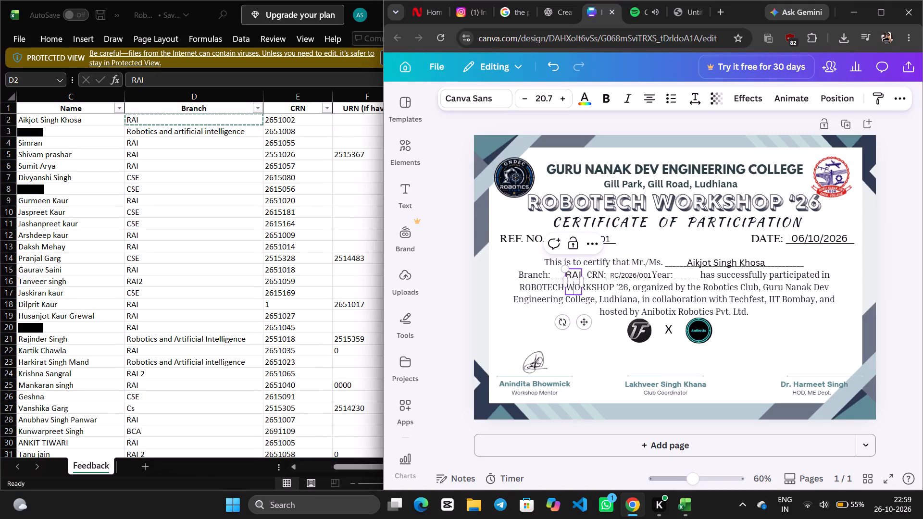
key(BackSpace)
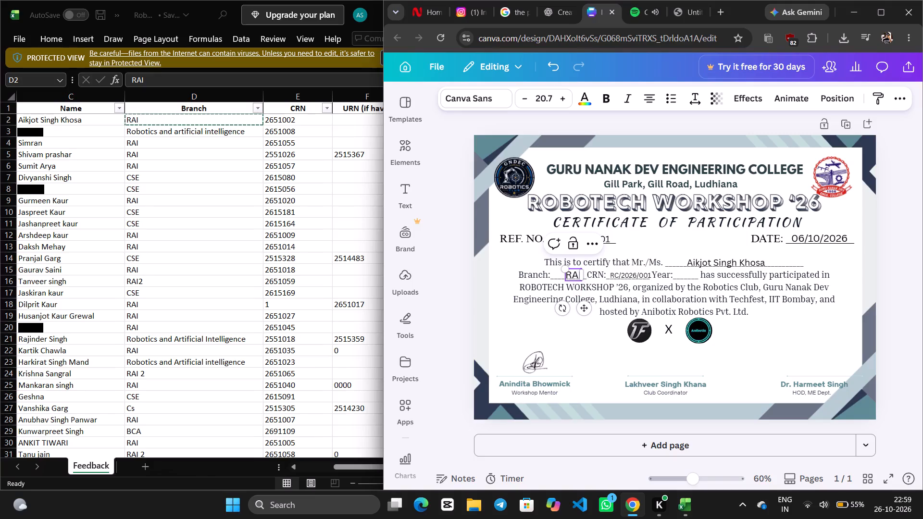
Move the RAI text so it sits centred on the underlined Branch blank.
drag(578, 283, 574, 280)
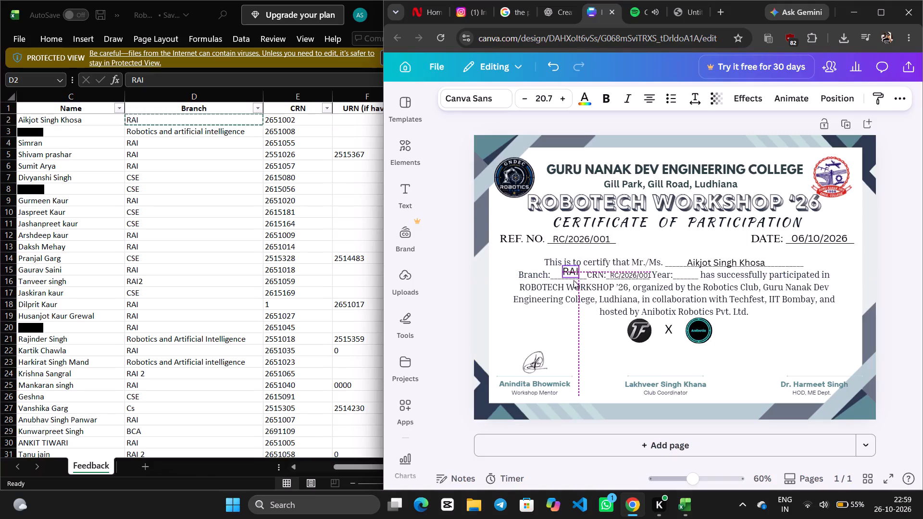
drag(574, 280, 573, 283)
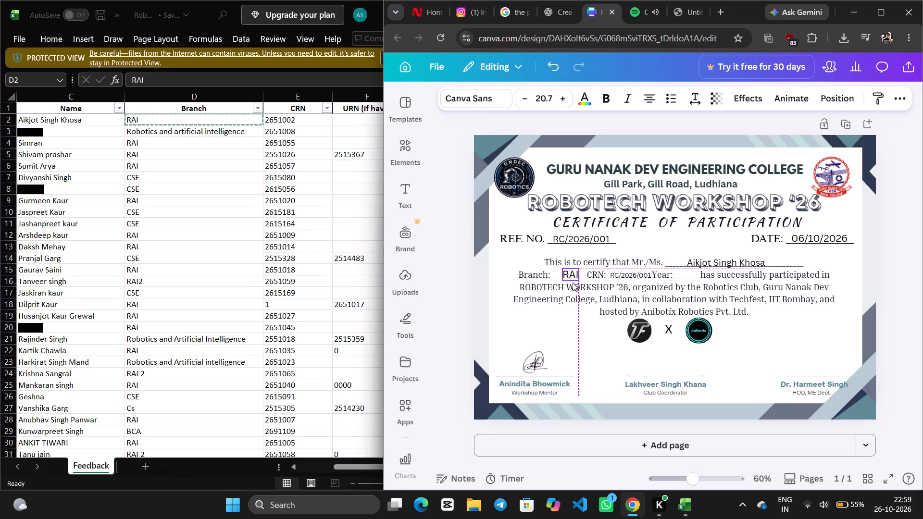
drag(573, 283, 572, 283)
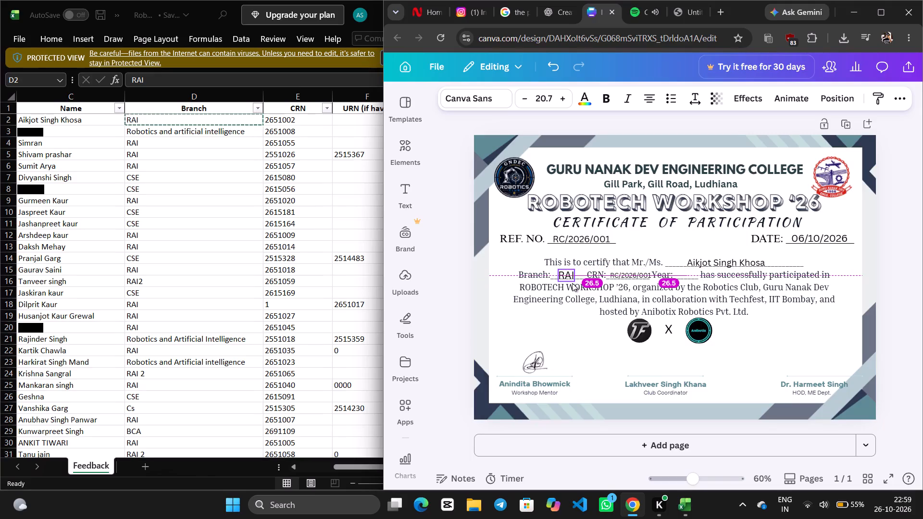
drag(572, 283, 573, 283)
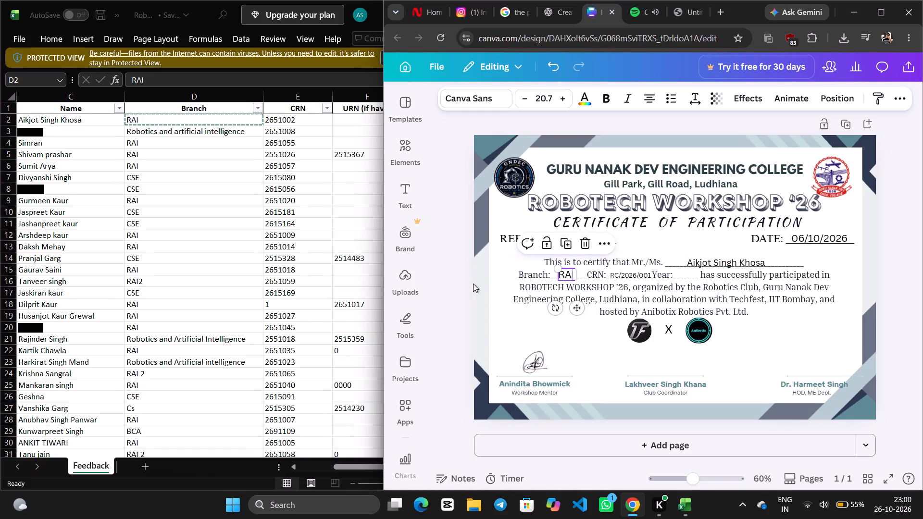
click(458, 293)
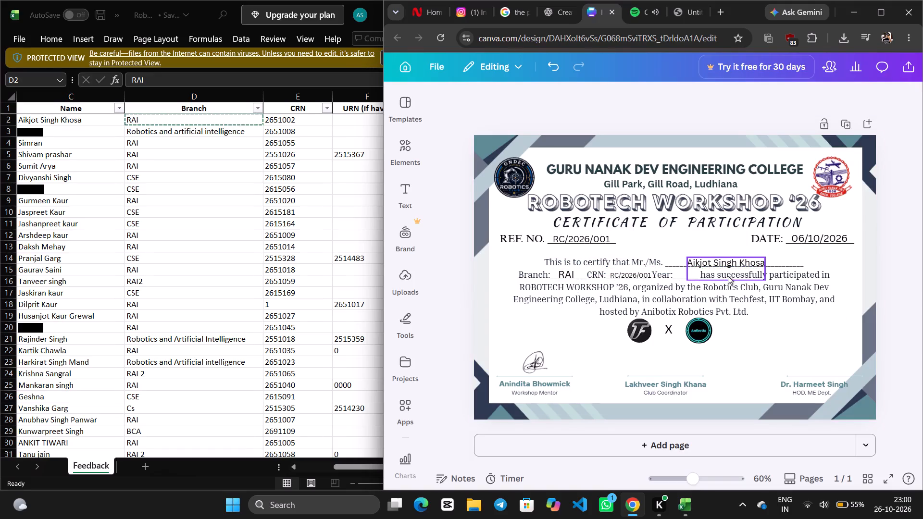
Shift the participant name slightly along the Mr./Ms. line of the certificate.
click(752, 259)
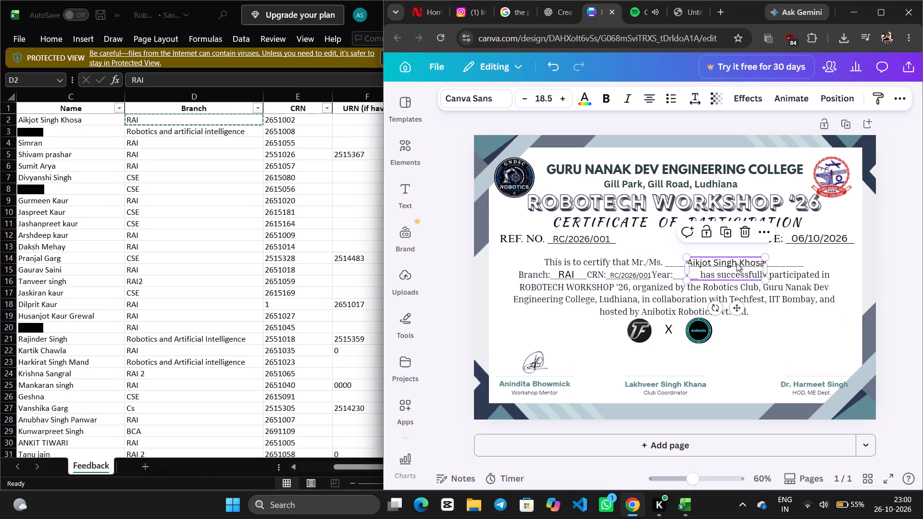
click(737, 263)
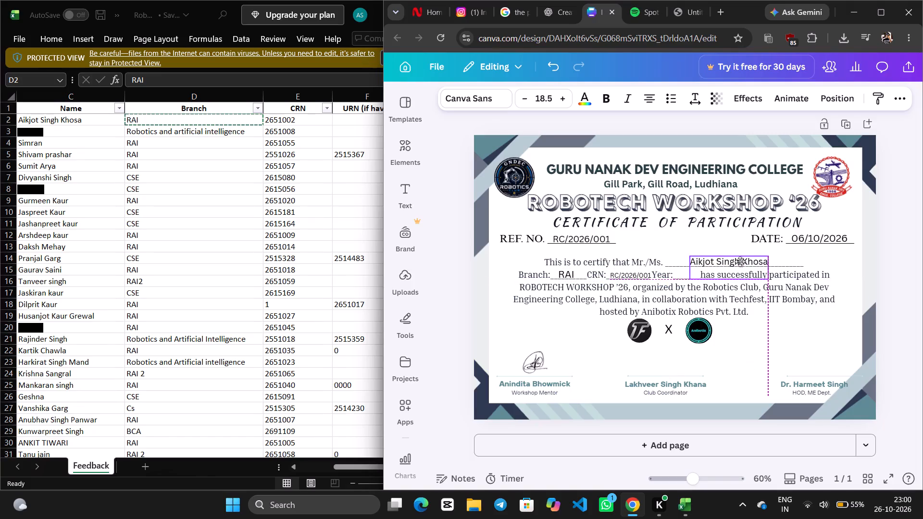
click(455, 294)
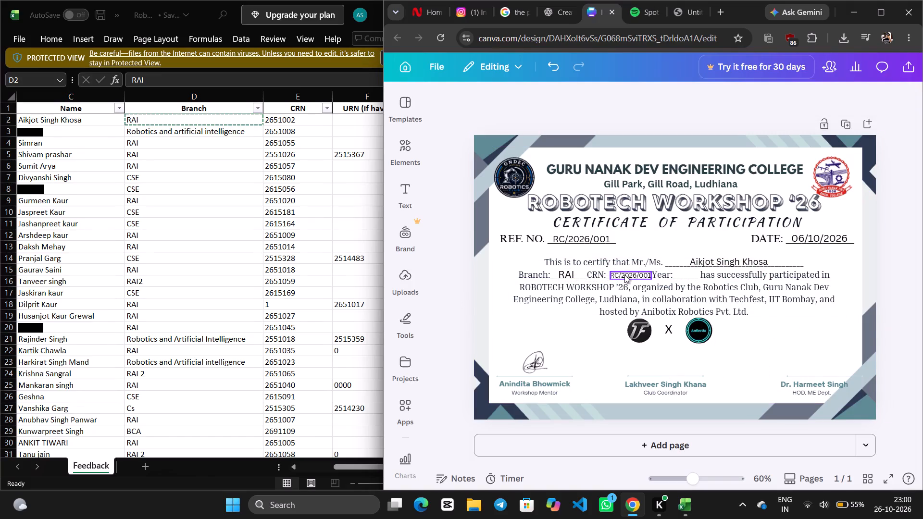
Copy the first participant's CRN from cell E2 of the Feedback sheet.
click(278, 123)
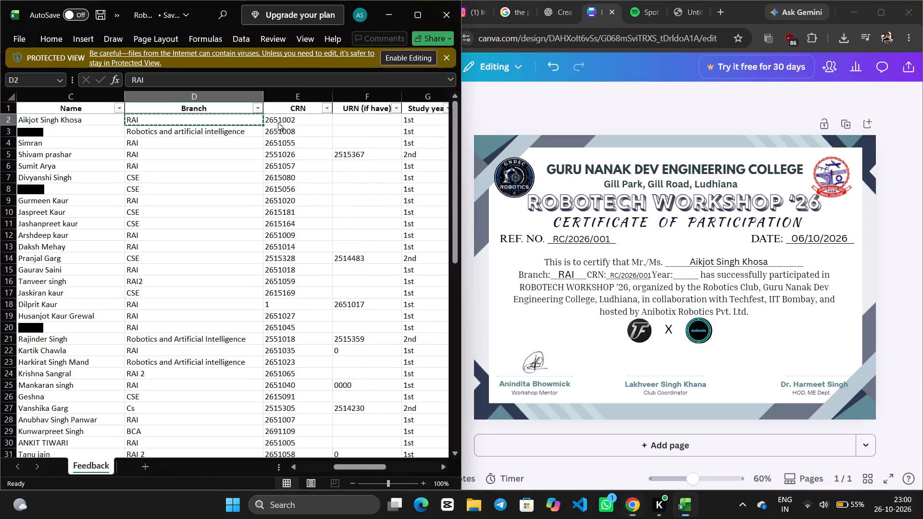
click(281, 120)
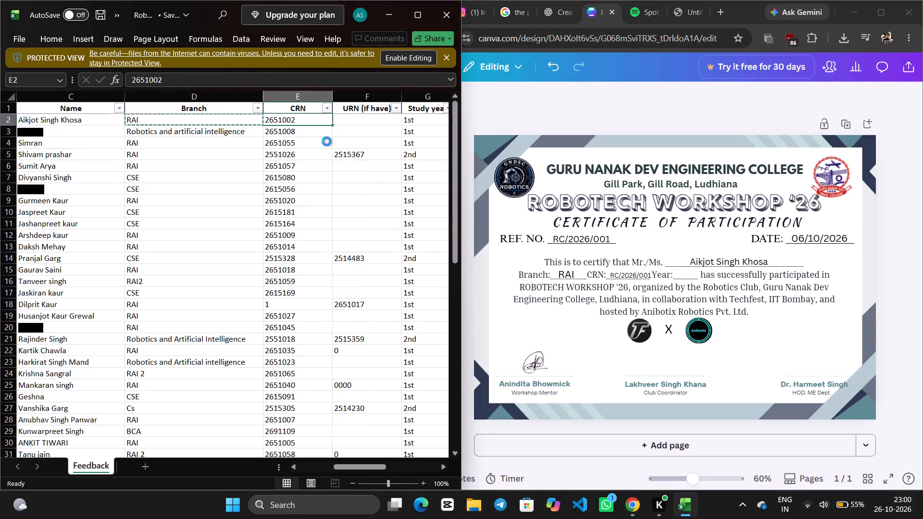
key(ctrl+c)
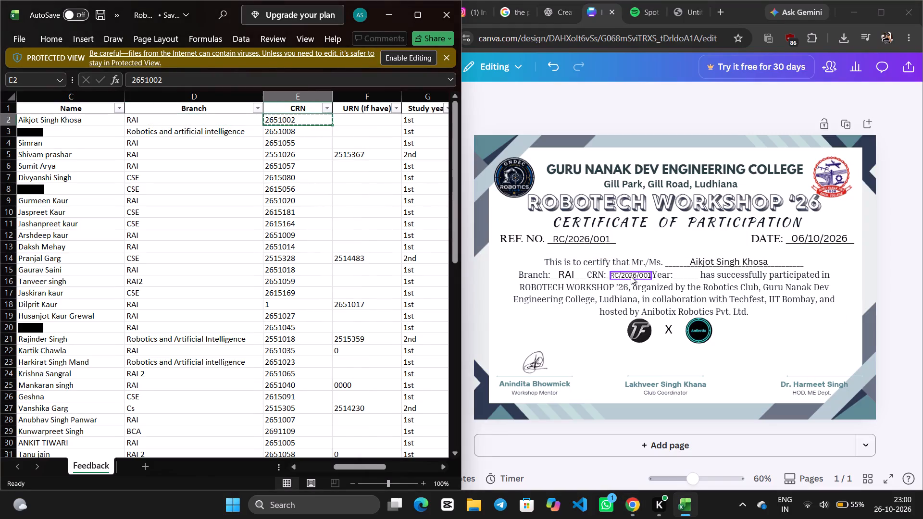
Replace the RC/2026/001 placeholder in the certificate's CRN blank with the copied CRN and remove its extra blank line.
click(631, 276)
double_click(631, 276)
key(ctrl+v)
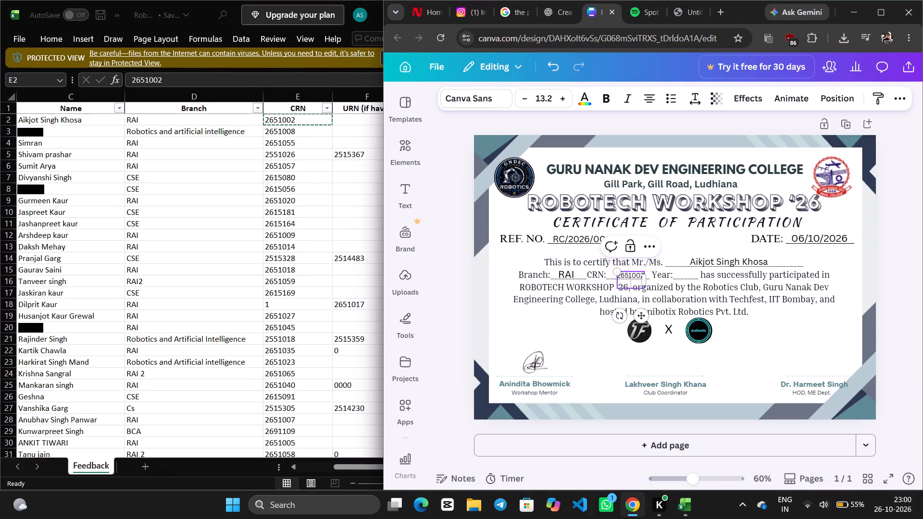
key(BackSpace)
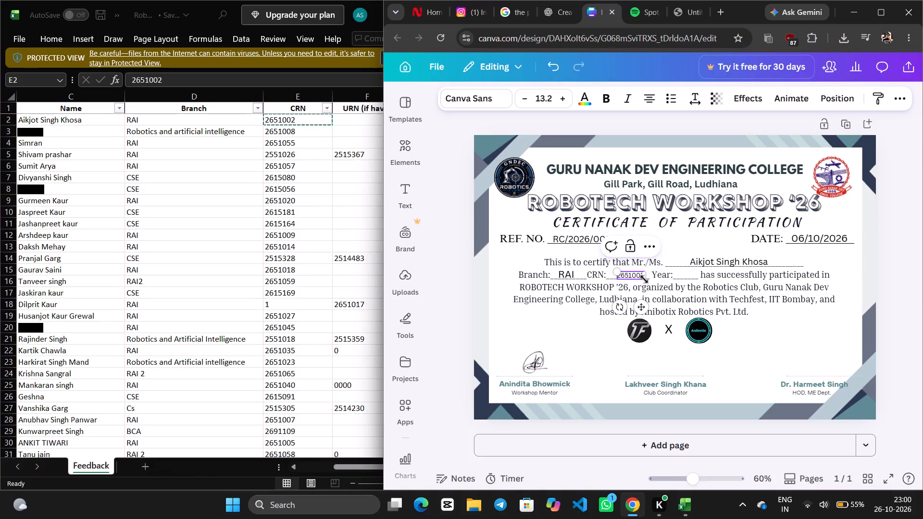
Enlarge the CRN text to size 15.5 and align it on the underlined CRN blank.
click(644, 279)
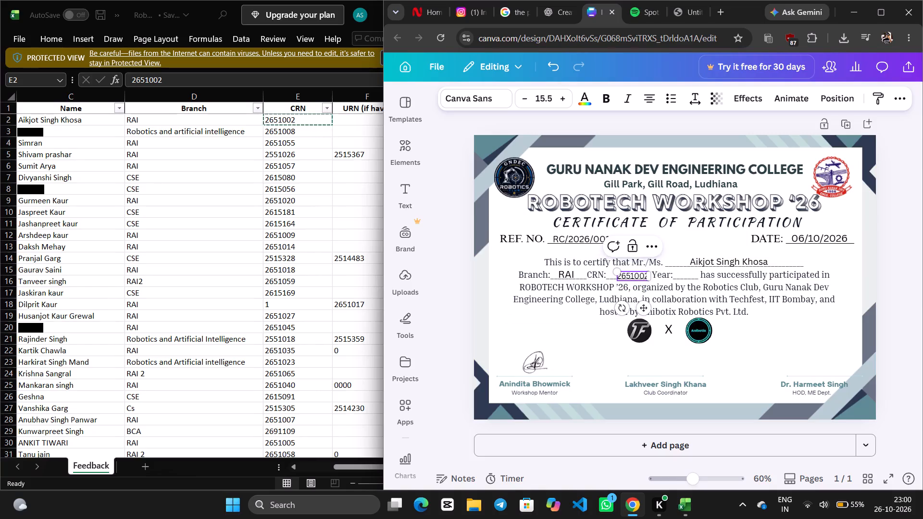
drag(639, 283, 635, 281)
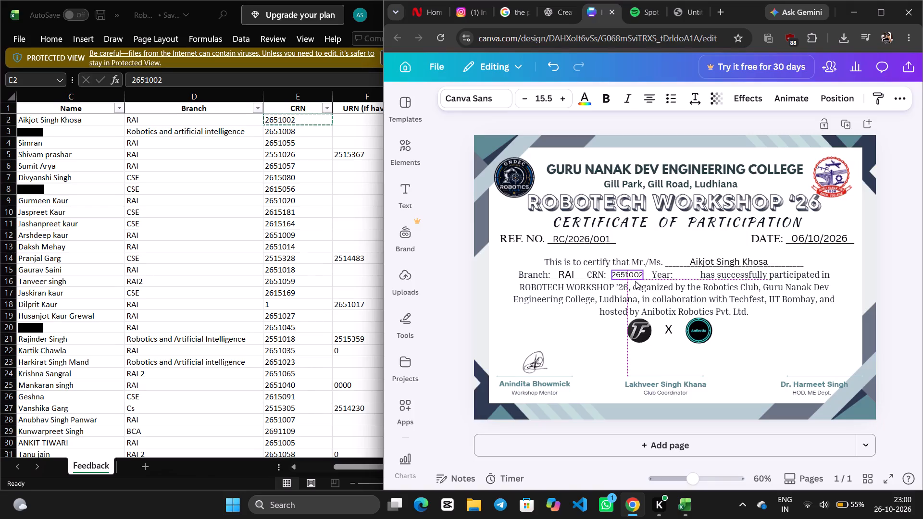
drag(635, 281, 635, 280)
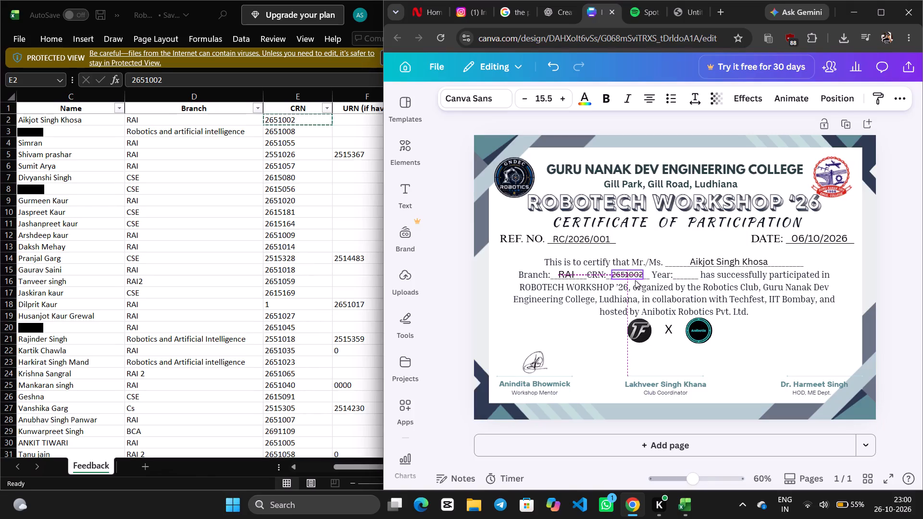
drag(635, 280, 633, 281)
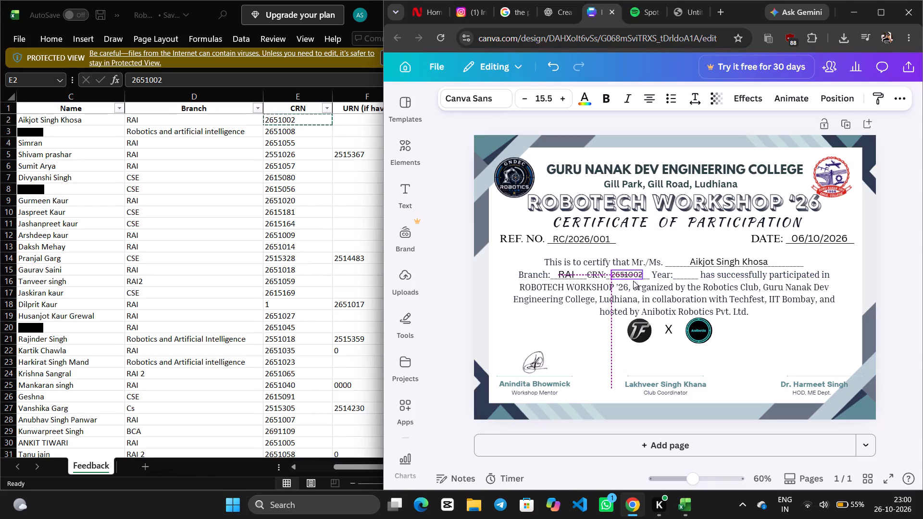
drag(633, 281, 634, 281)
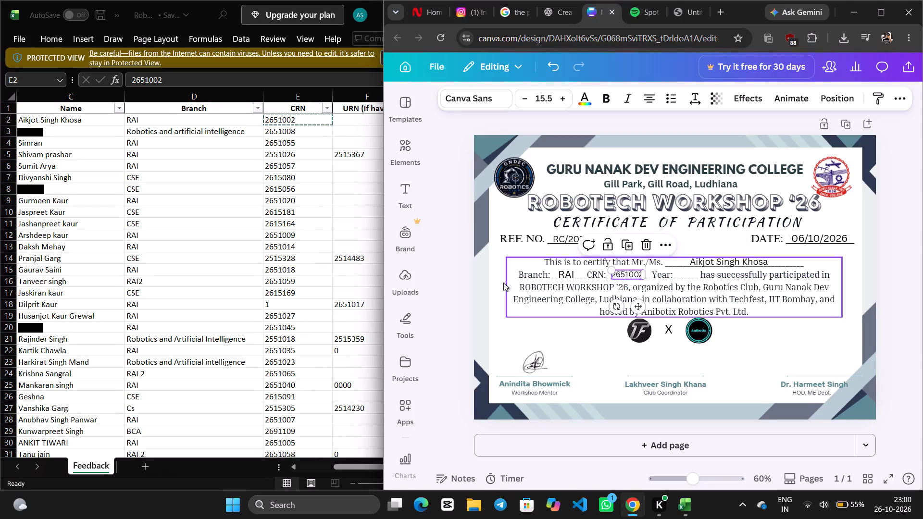
click(451, 295)
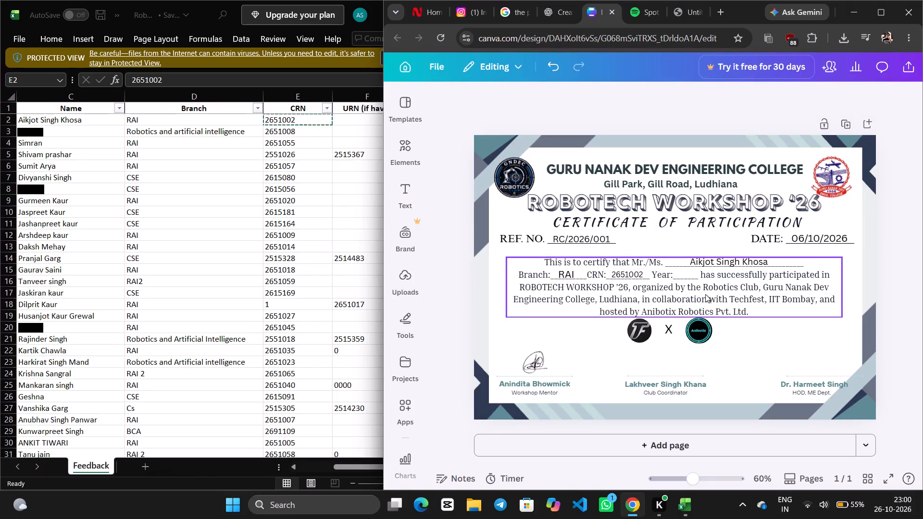
Duplicate the certificate's CRN text and move the copy onto the Year blank.
click(683, 274)
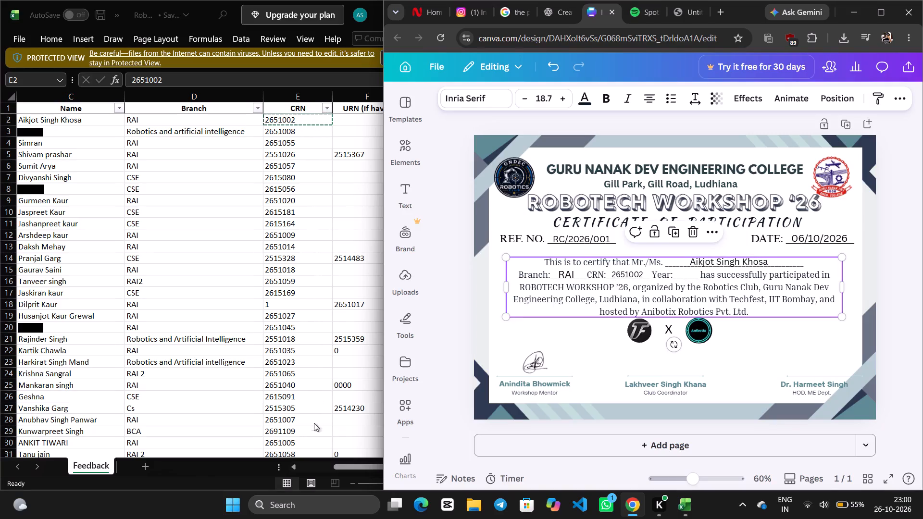
drag(332, 466, 348, 466)
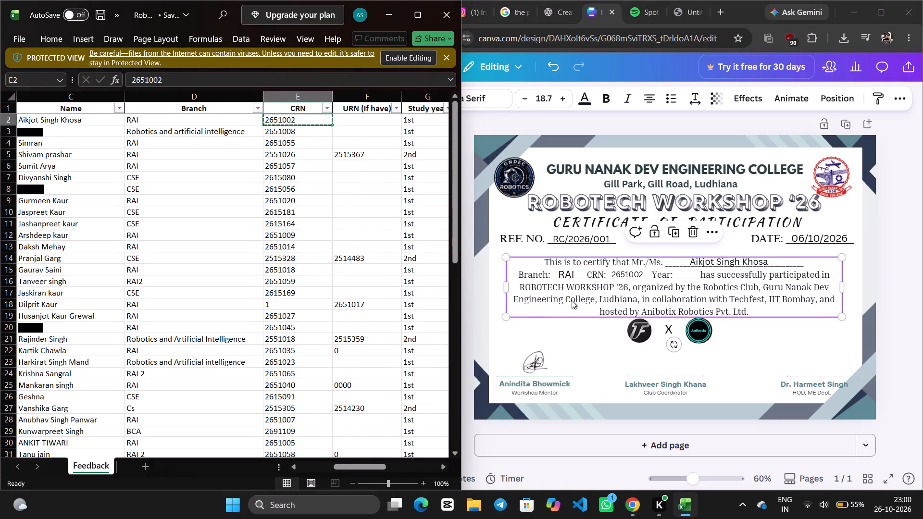
click(632, 276)
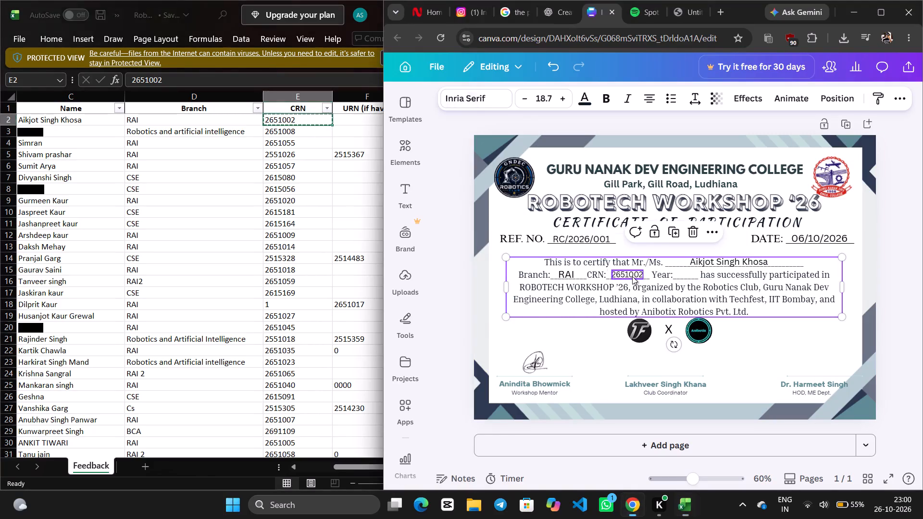
click(622, 244)
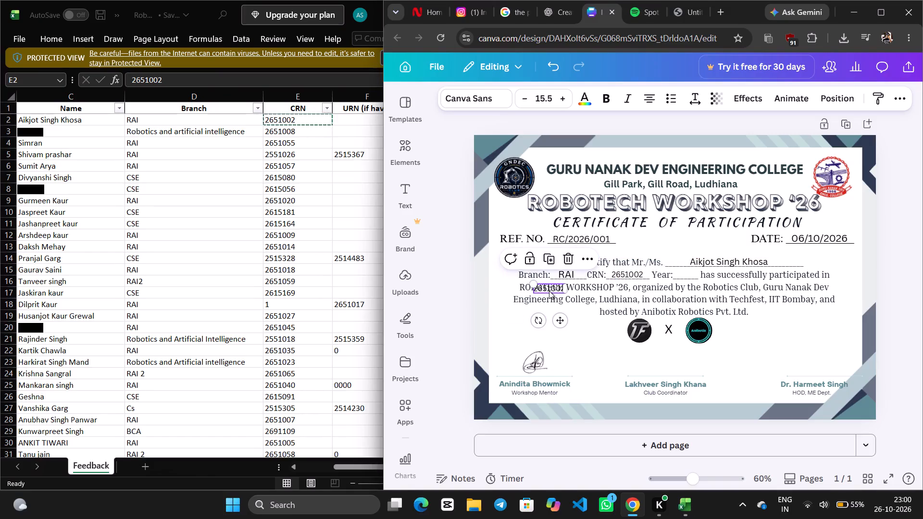
drag(547, 286, 677, 279)
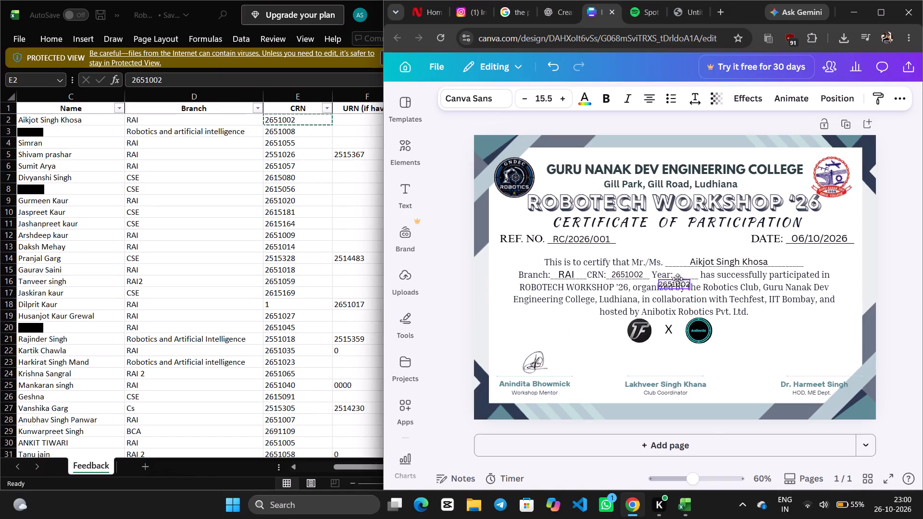
drag(677, 279, 685, 273)
Change the duplicated text on the Year blank to D1 and enlarge it to size 17.4.
double_click(682, 276)
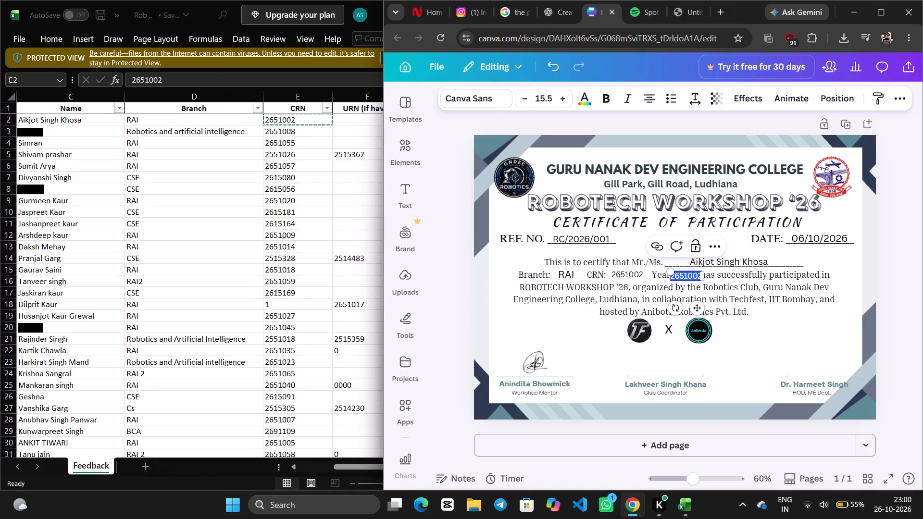
key(d)
key(1)
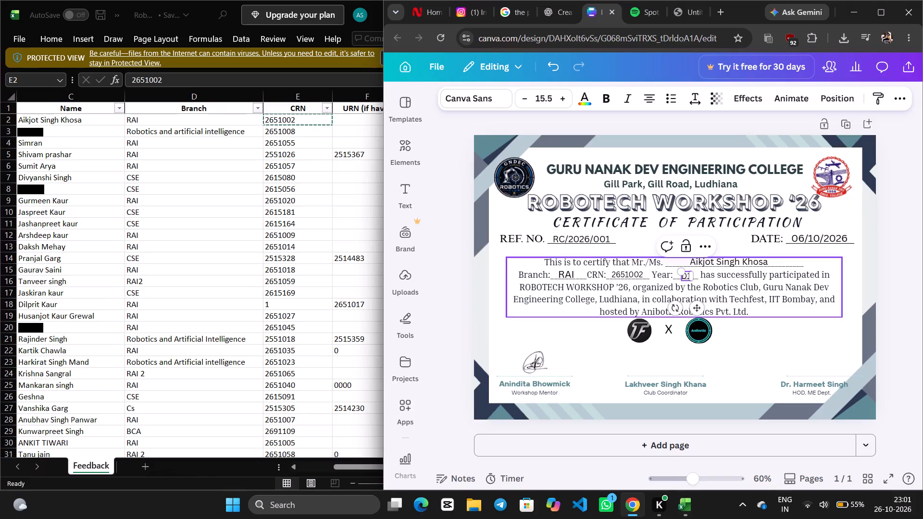
click(692, 284)
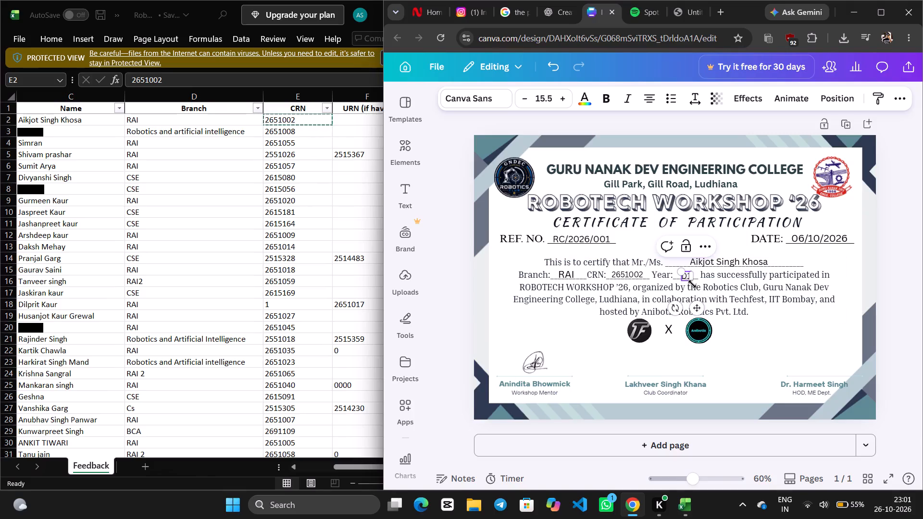
click(689, 282)
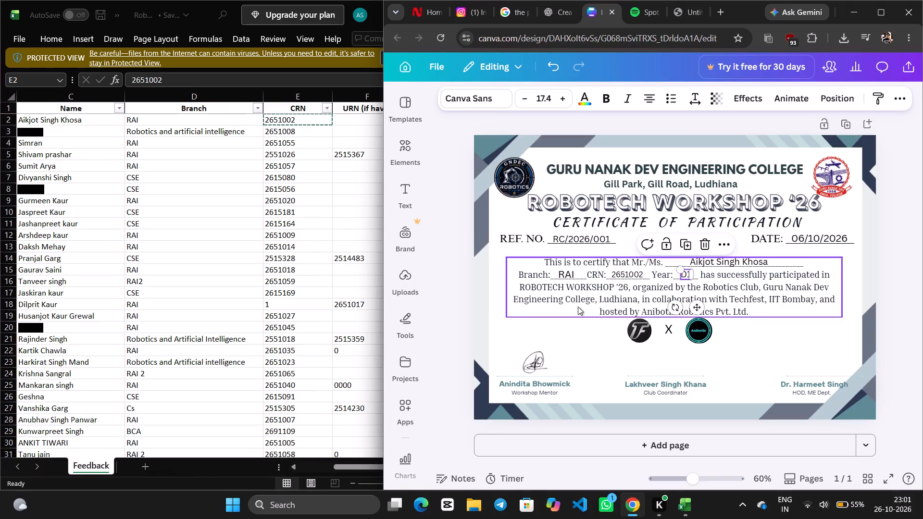
Remove the extra blank line below the participant's name in the certificate's name text.
click(448, 313)
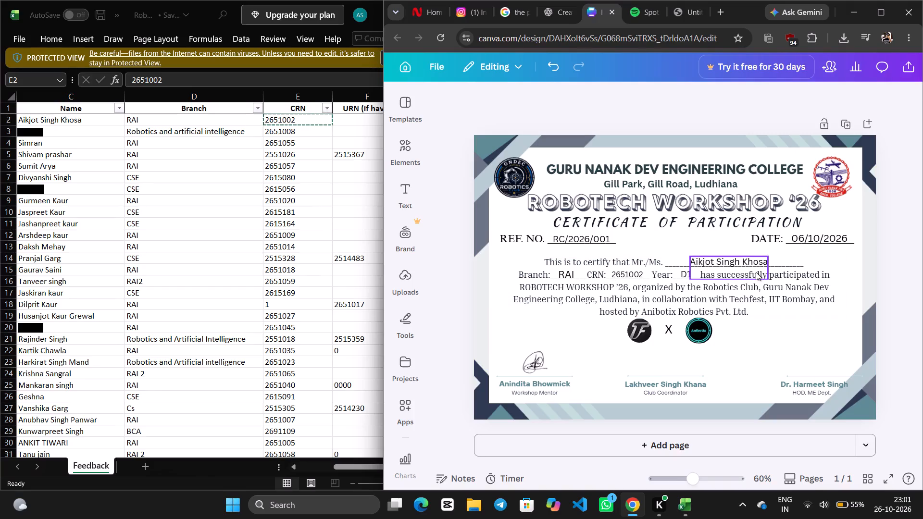
click(739, 264)
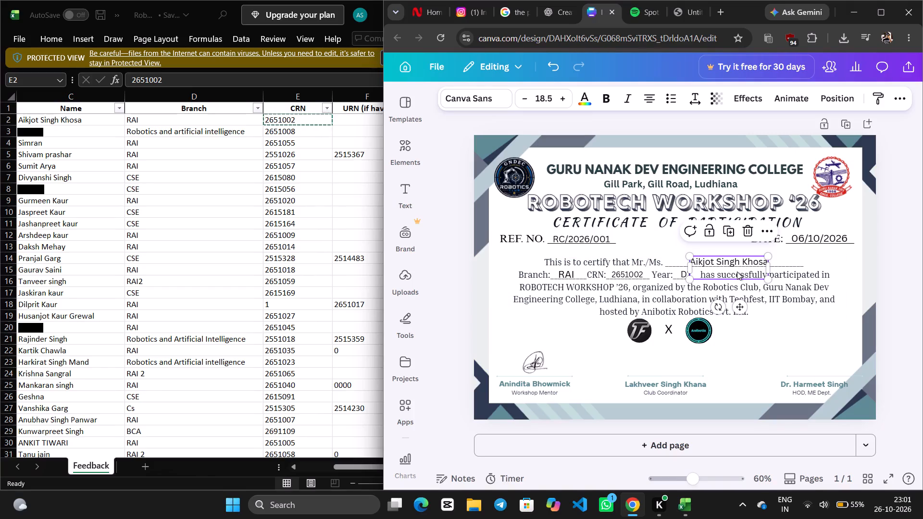
click(735, 272)
key(BackSpace)
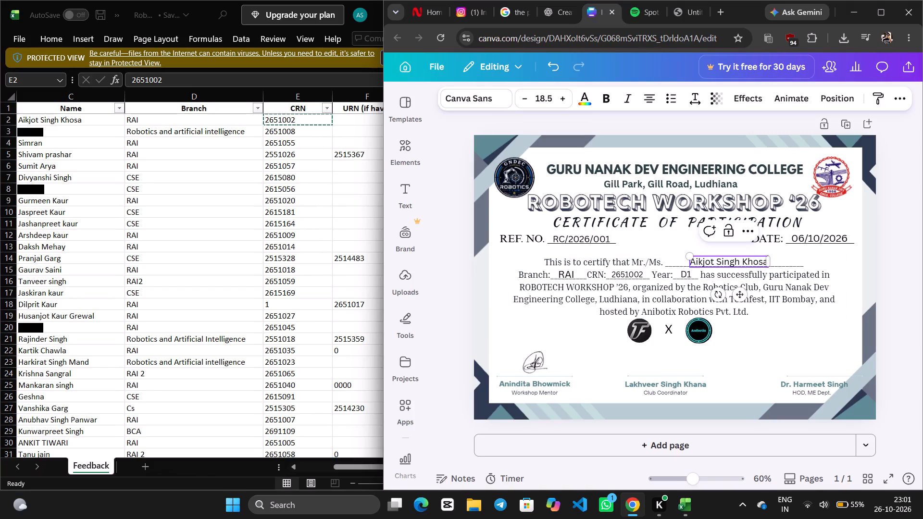
click(919, 358)
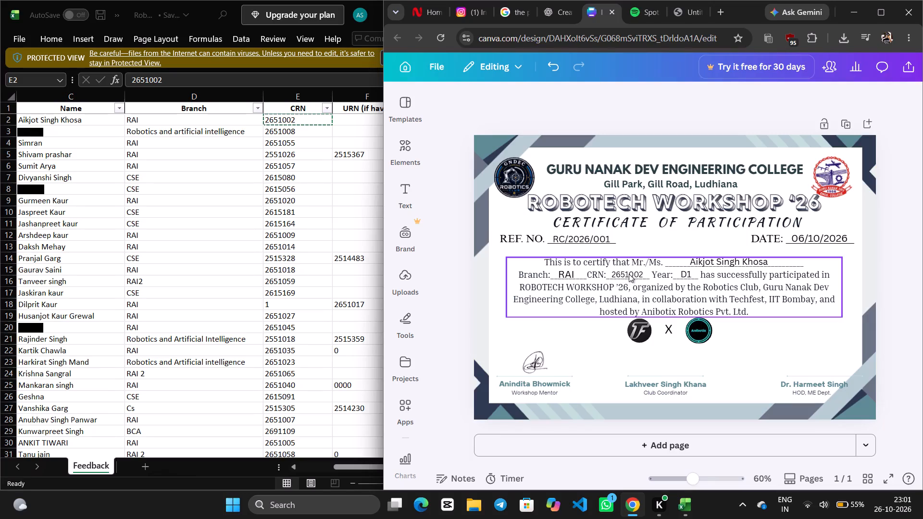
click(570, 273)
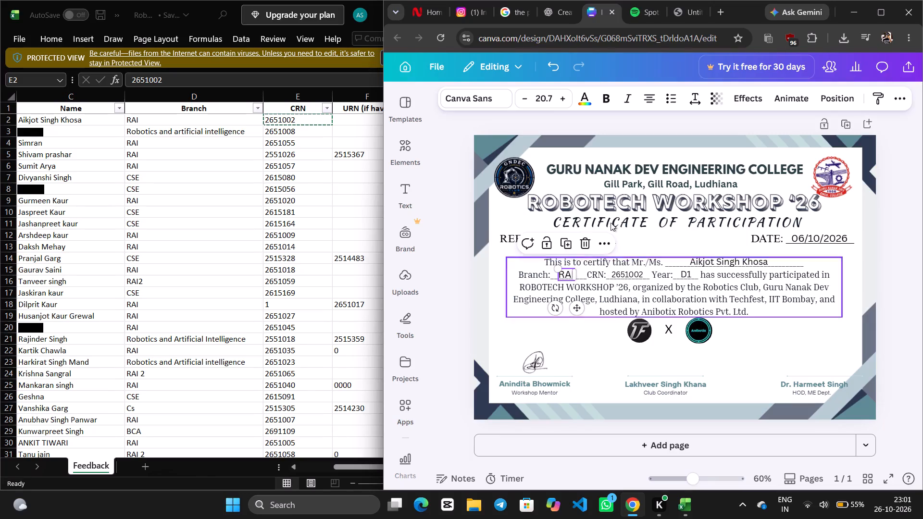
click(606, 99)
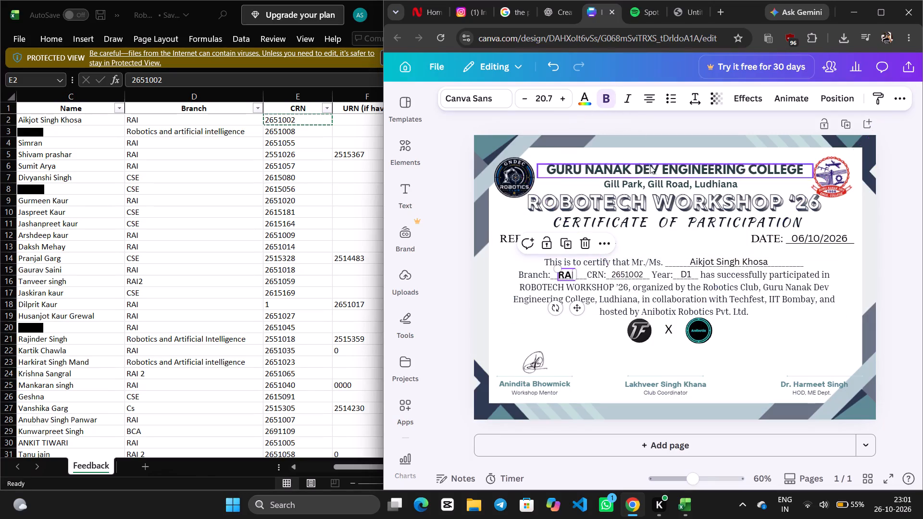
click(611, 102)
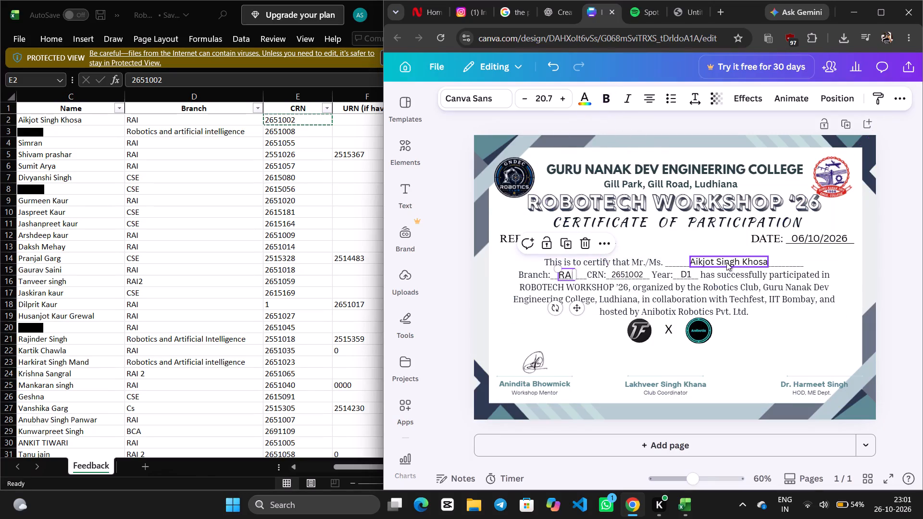
Make the certificate's participant name, CRN, Year and Branch entries bold.
click(726, 262)
click(605, 100)
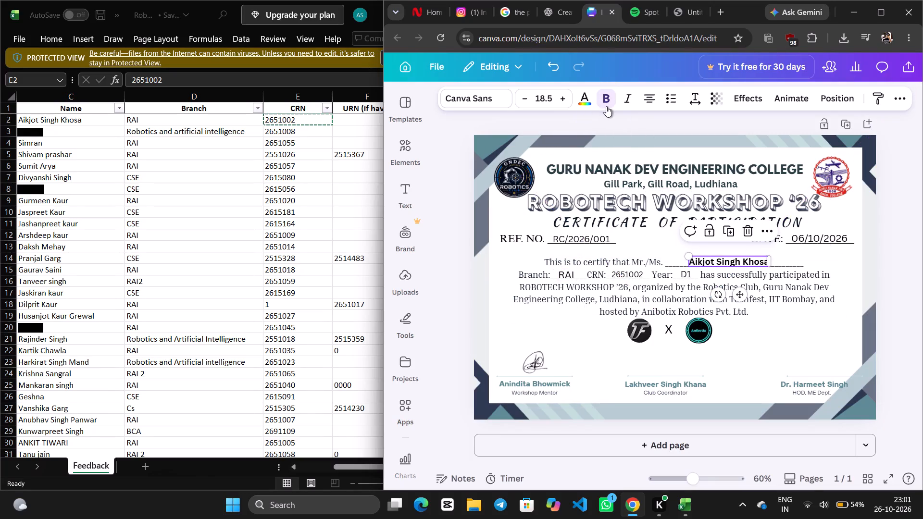
click(638, 272)
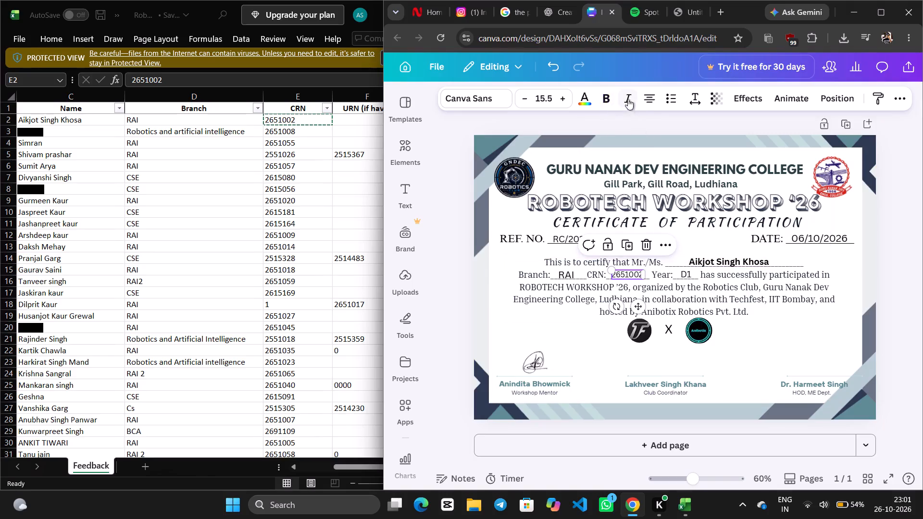
click(608, 100)
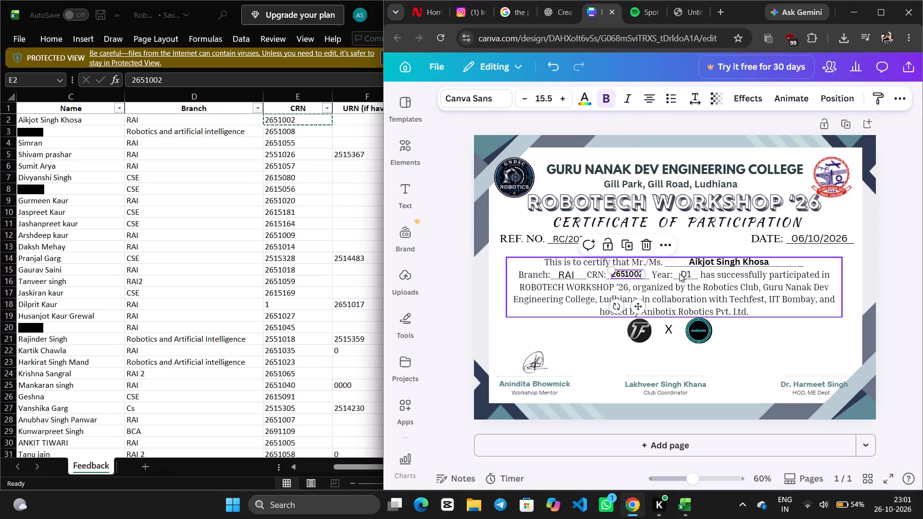
click(685, 273)
click(604, 96)
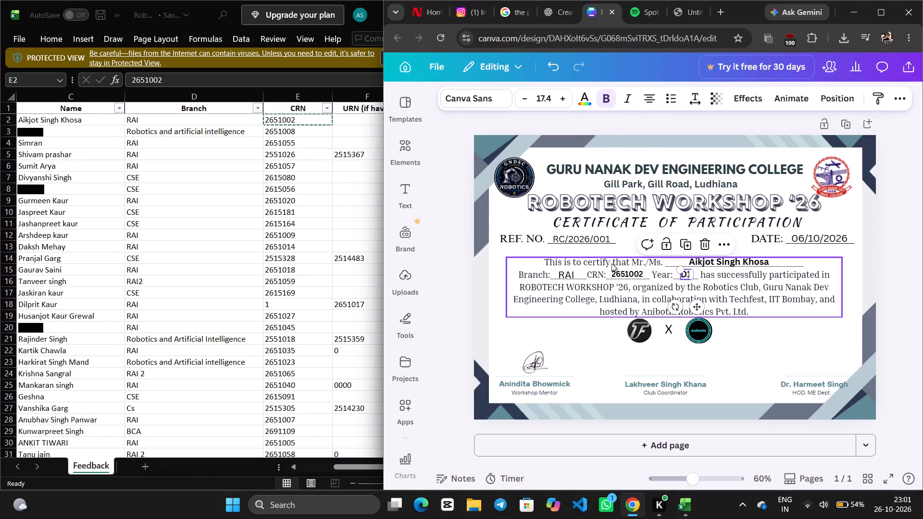
click(576, 274)
click(572, 274)
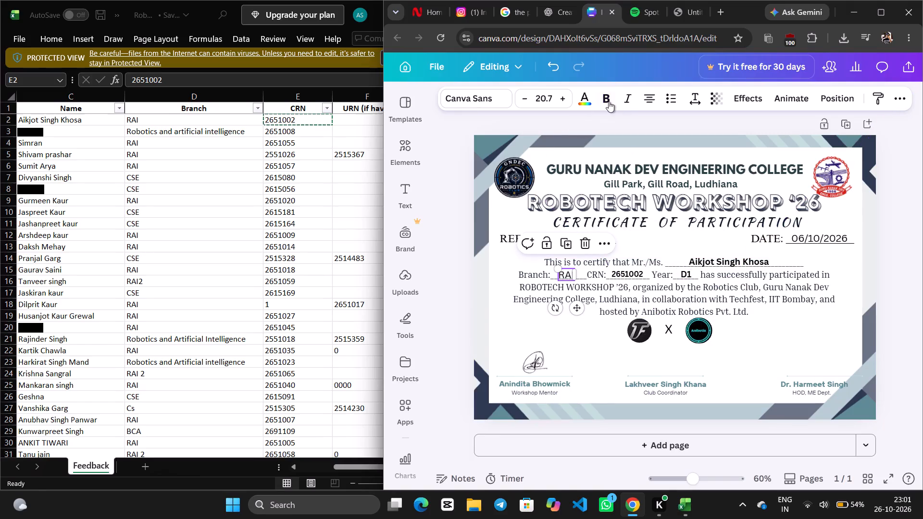
click(608, 101)
click(897, 323)
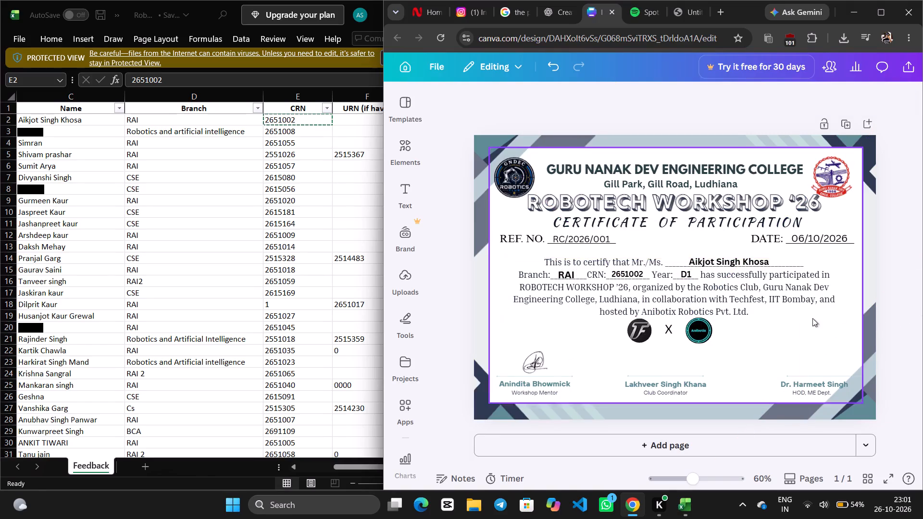
Increase the certificate's CRN text to size 16.5.
click(630, 272)
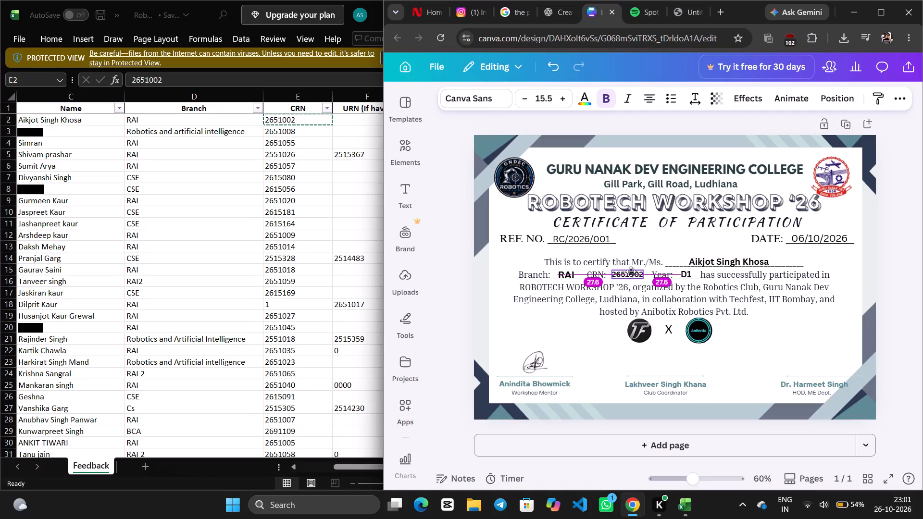
click(891, 317)
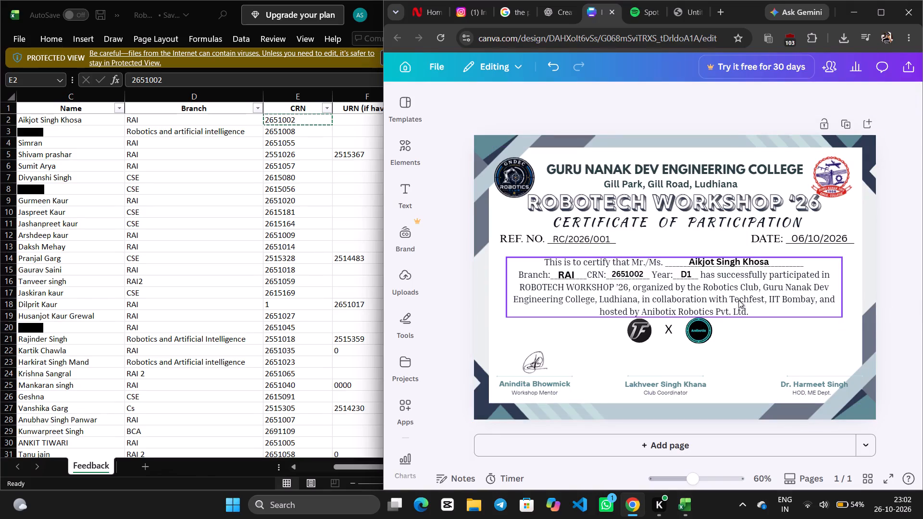
click(629, 275)
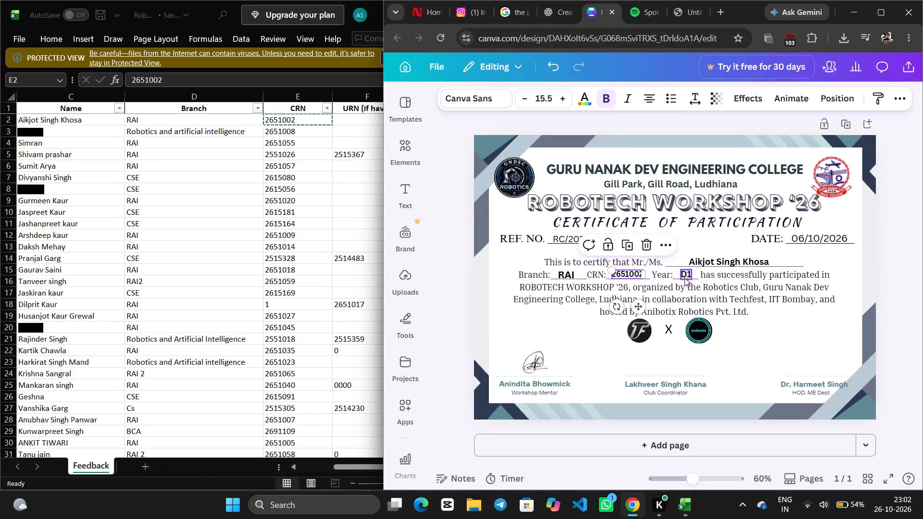
click(685, 278)
click(636, 275)
click(567, 274)
click(634, 278)
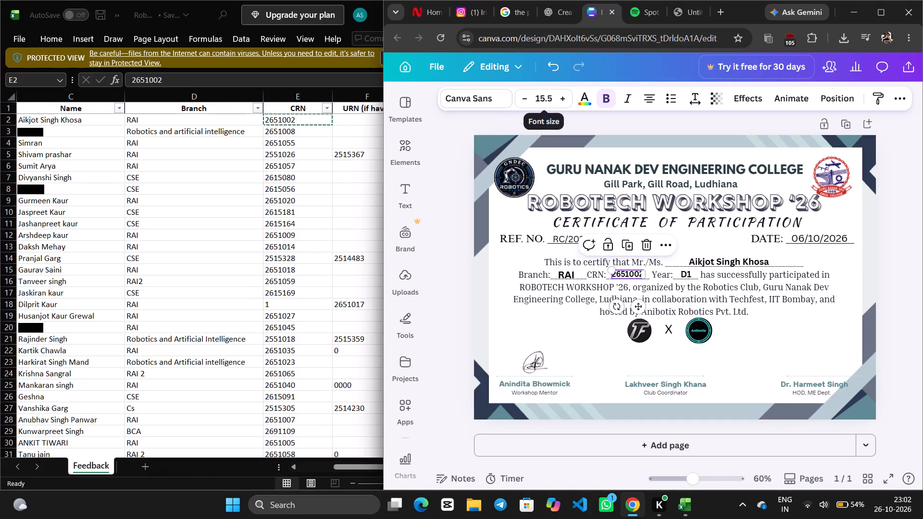
click(561, 101)
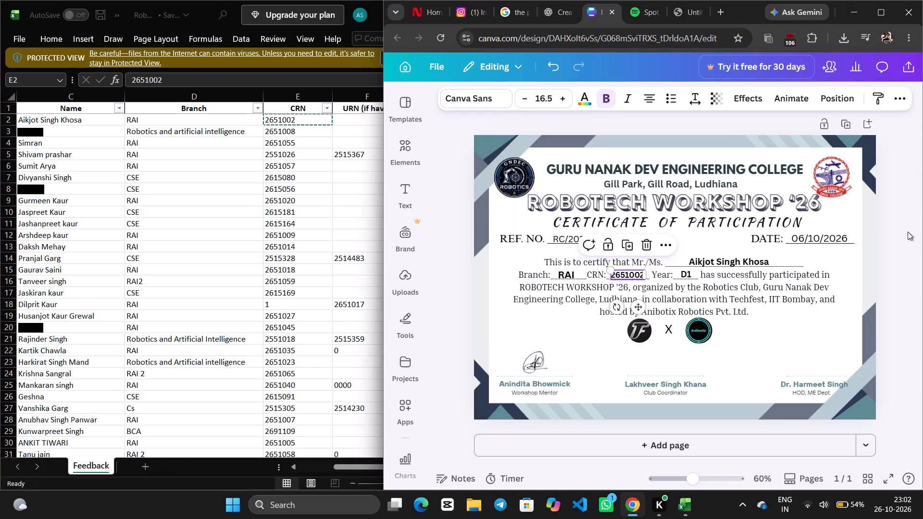
click(898, 272)
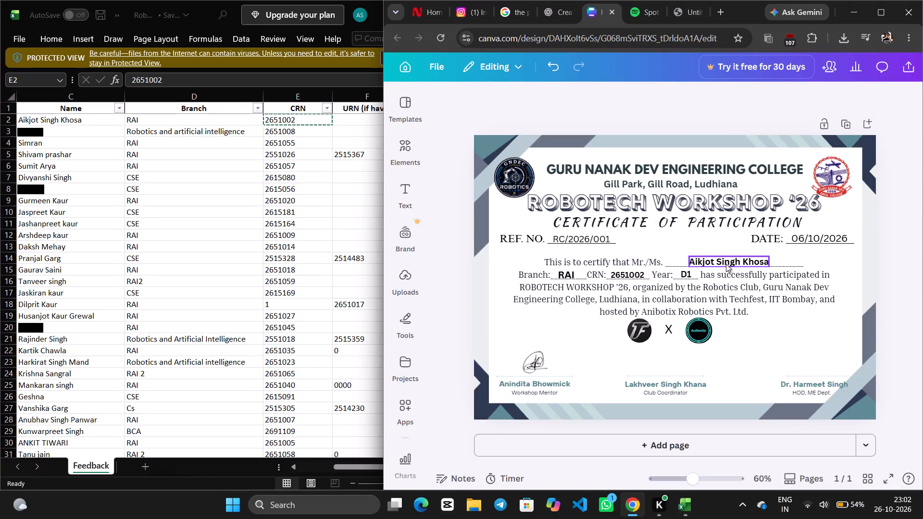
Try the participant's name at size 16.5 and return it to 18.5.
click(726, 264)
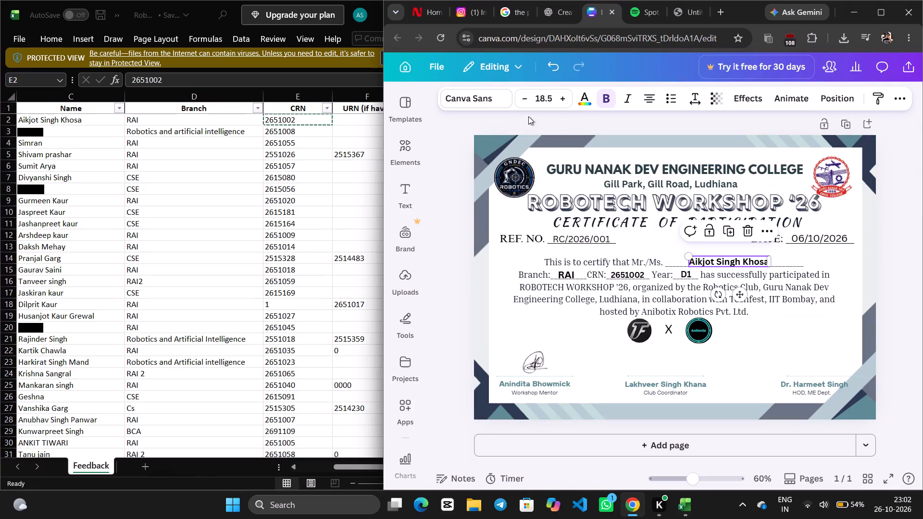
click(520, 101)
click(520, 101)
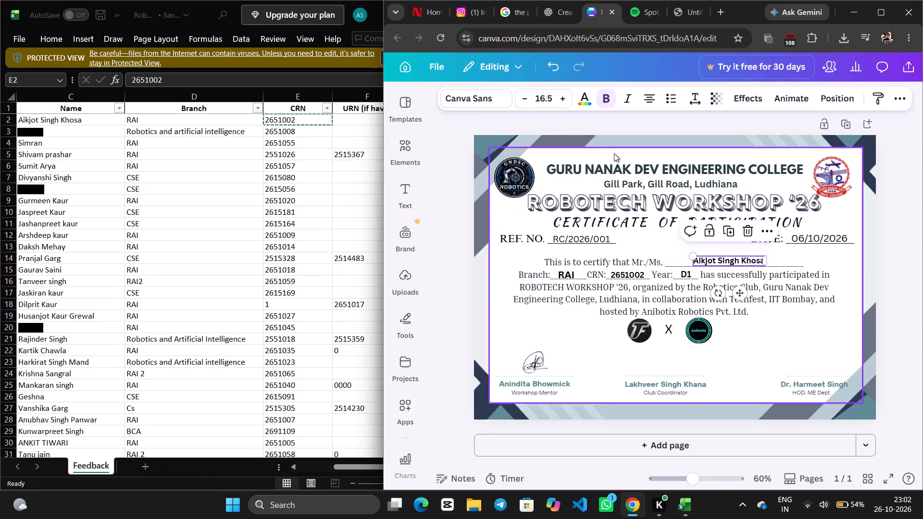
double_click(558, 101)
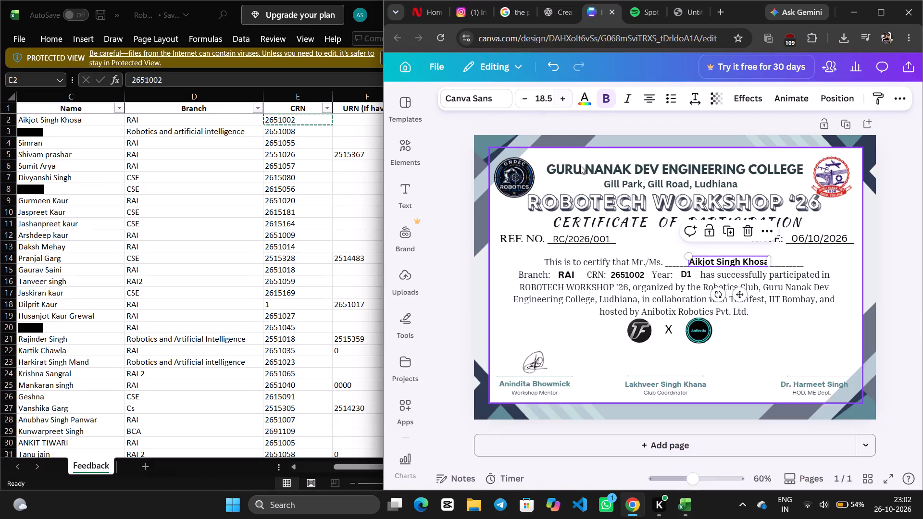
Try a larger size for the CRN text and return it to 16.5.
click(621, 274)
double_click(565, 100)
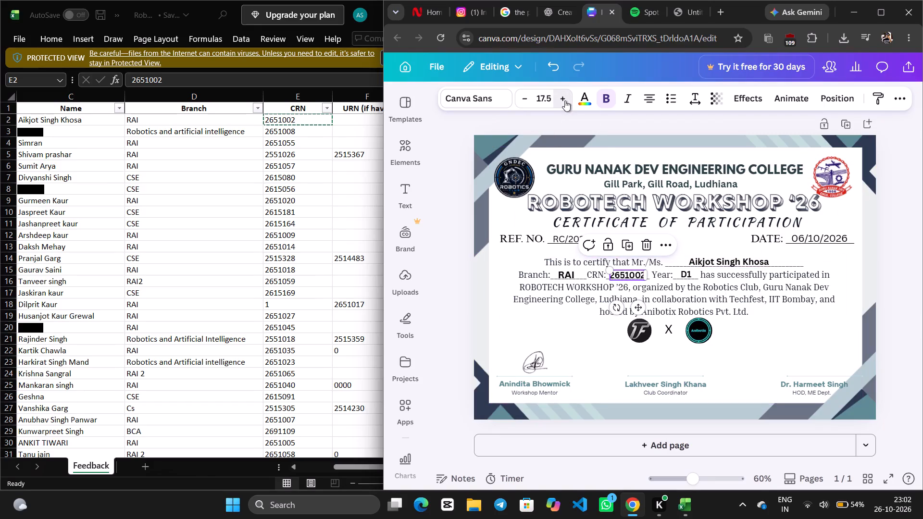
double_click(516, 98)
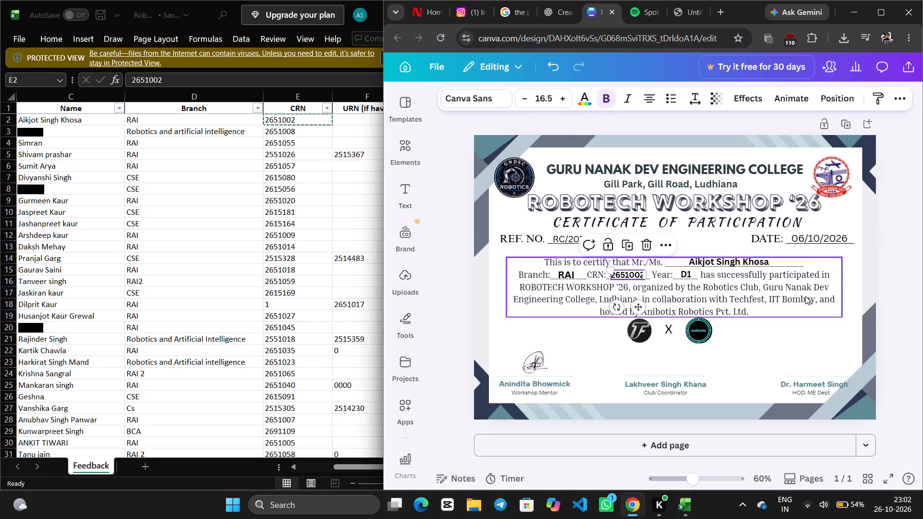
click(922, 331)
Reduce the certificate's RAI branch text to size 18.7.
click(561, 275)
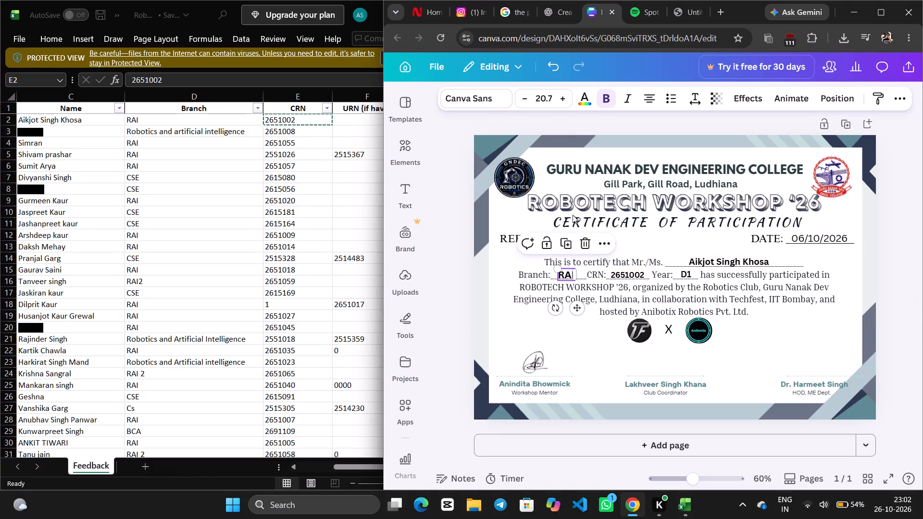
click(526, 102)
click(526, 102)
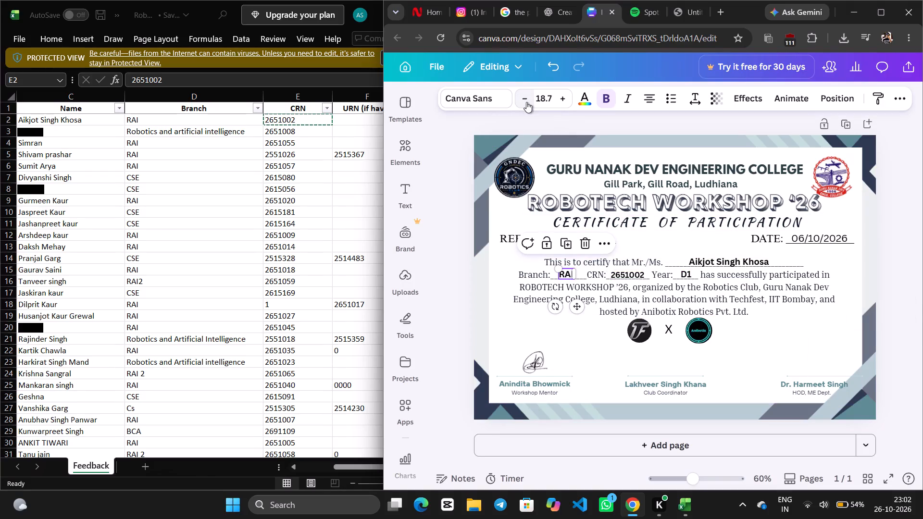